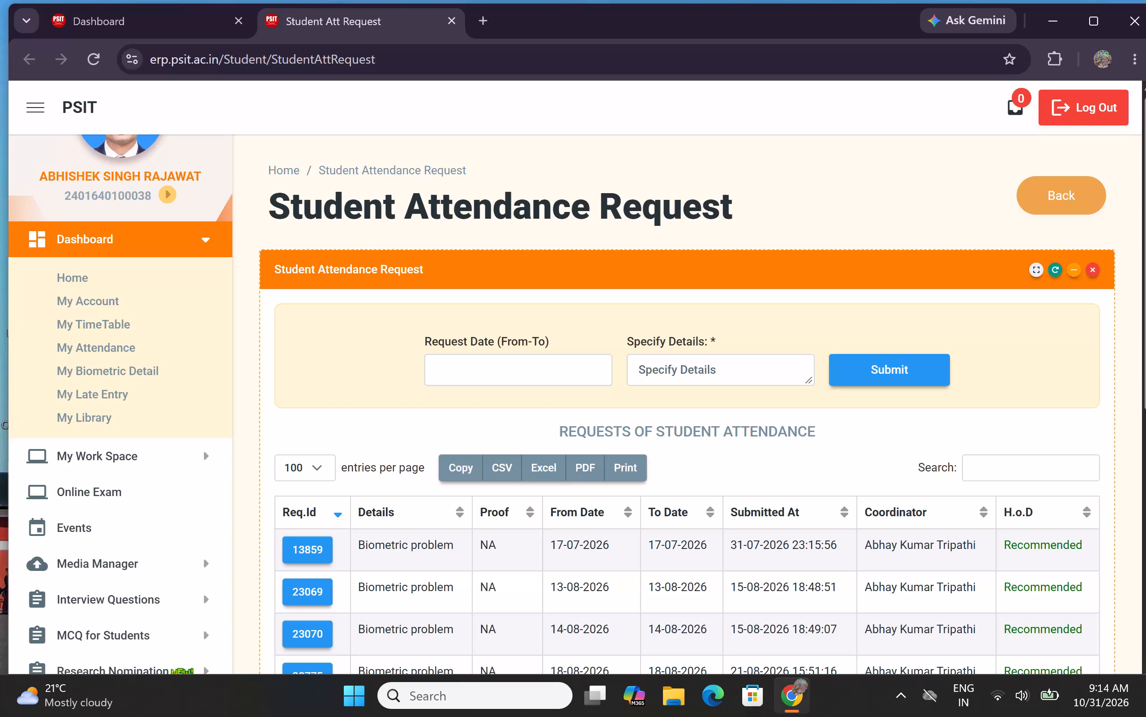
Try to reload the Student Attendance Request page.
{"action": "scroll", "coordinate": [573, 462], "scroll_direction": "down", "scroll_amount": 1}
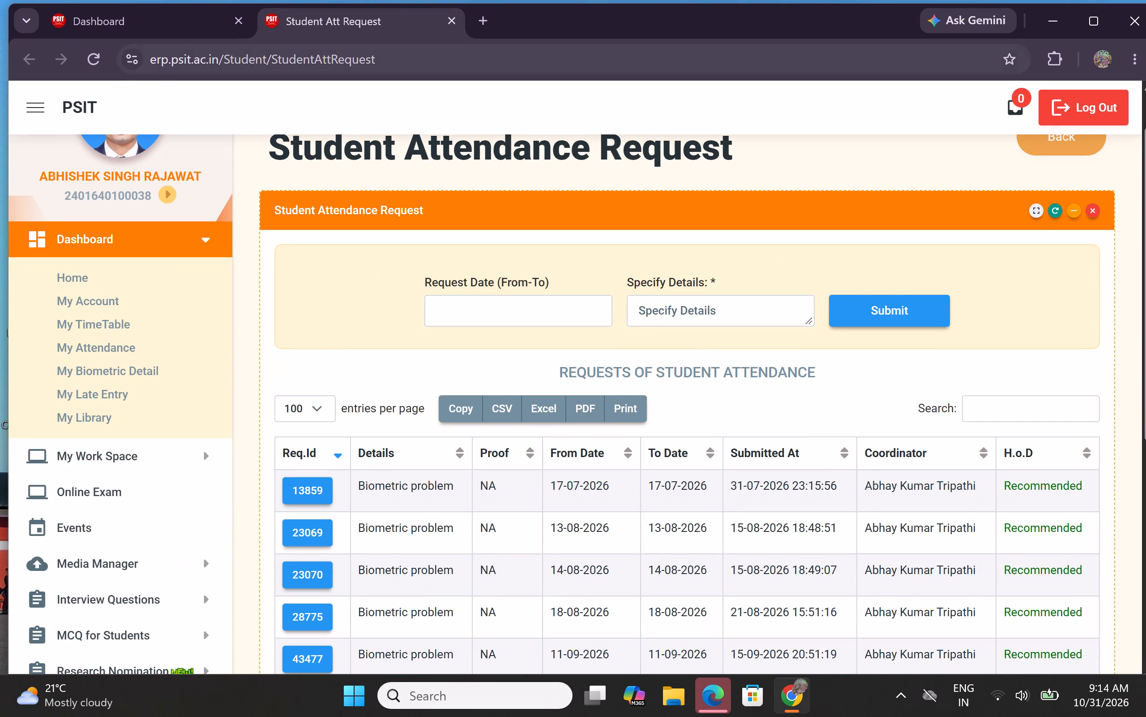
{"action": "left_click", "coordinate": [99, 66]}
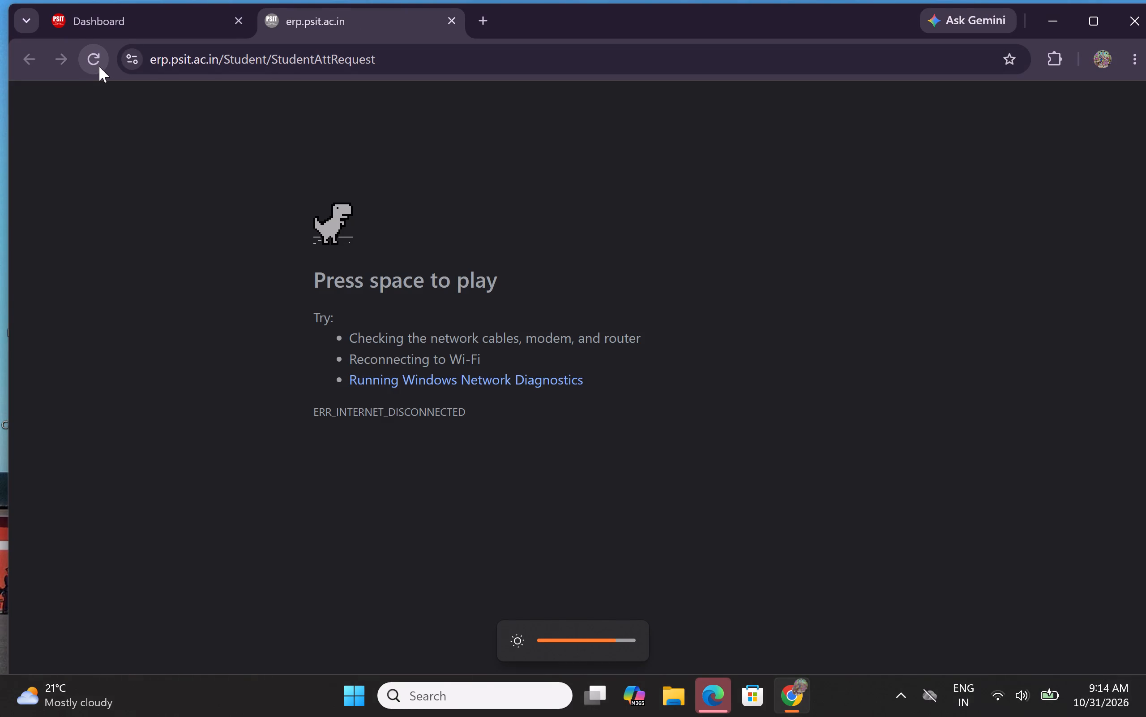
{"action": "left_click", "coordinate": [99, 66]}
Open the available Wi-Fi networks and connect to the HP 6916 network.
{"action": "left_click", "coordinate": [1053, 716]}
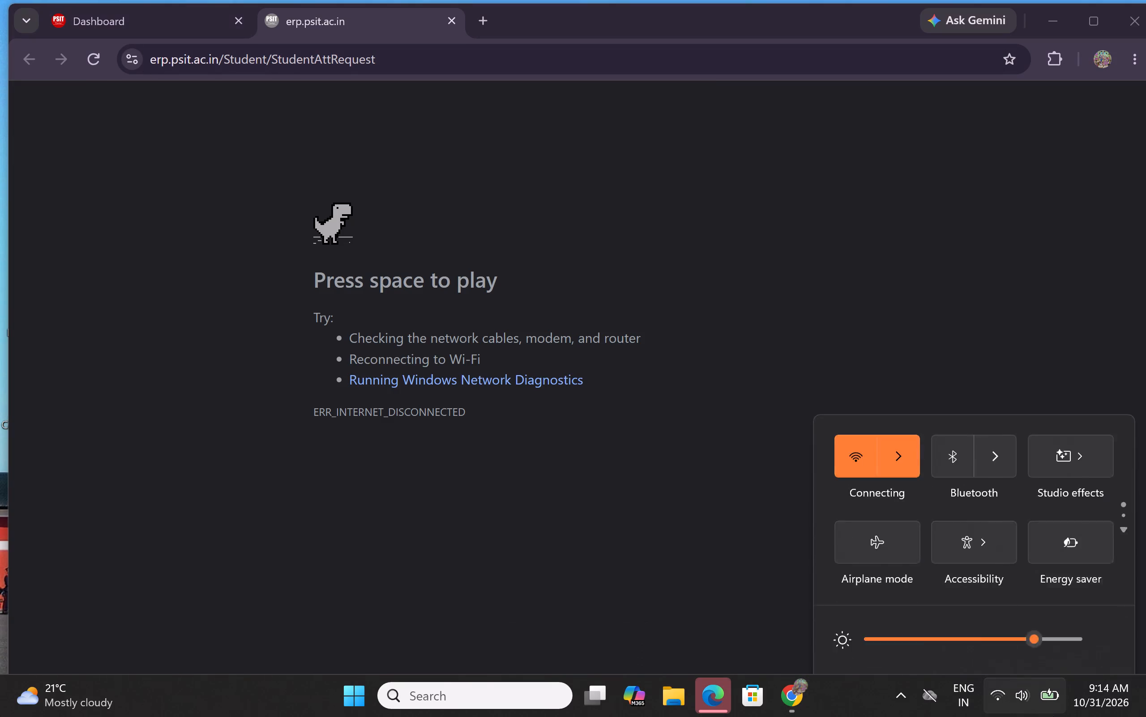
{"action": "left_click", "coordinate": [907, 377]}
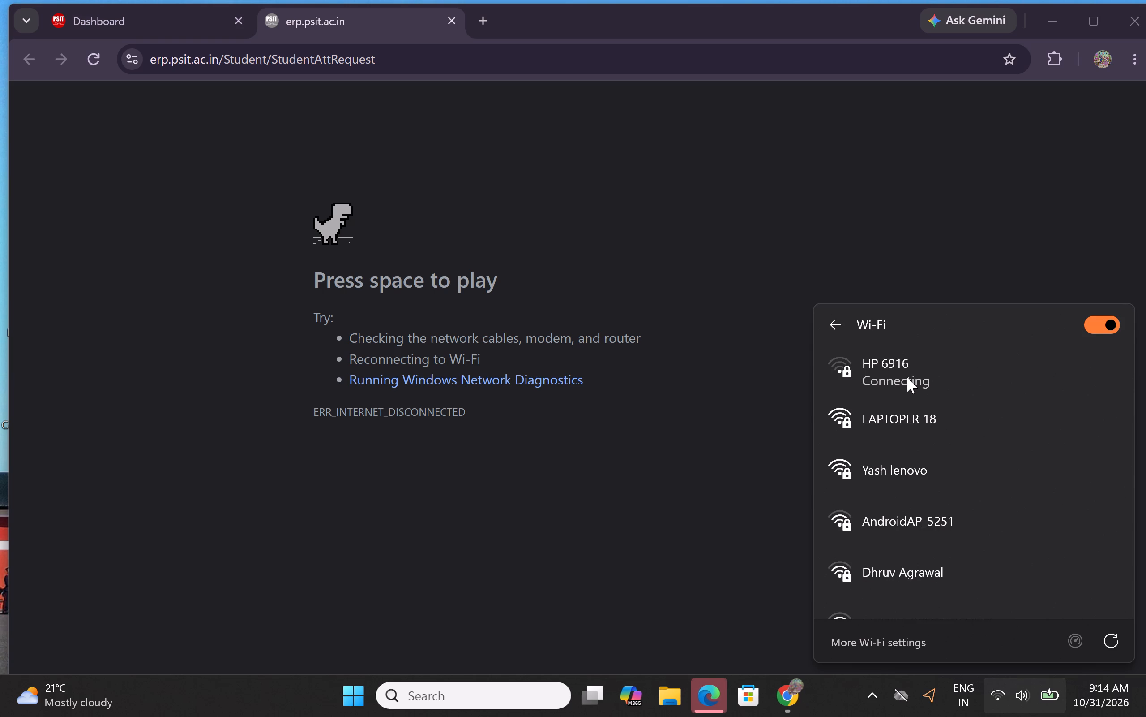
{"action": "left_click", "coordinate": [900, 384]}
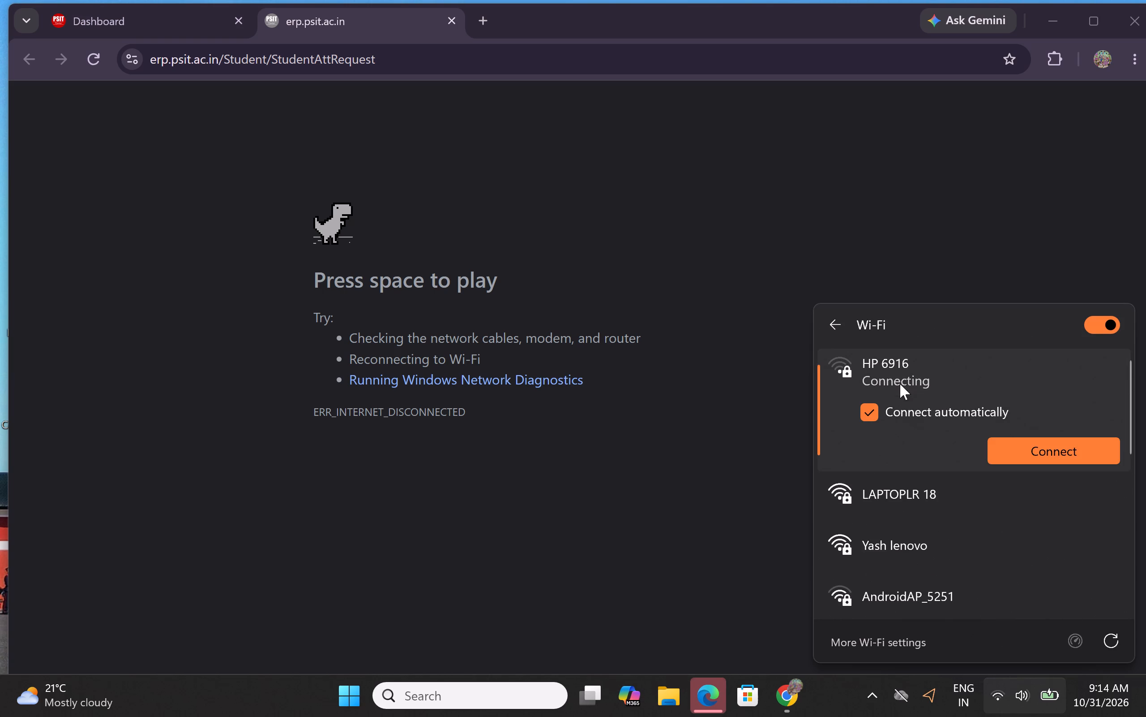
{"action": "left_click", "coordinate": [1026, 457]}
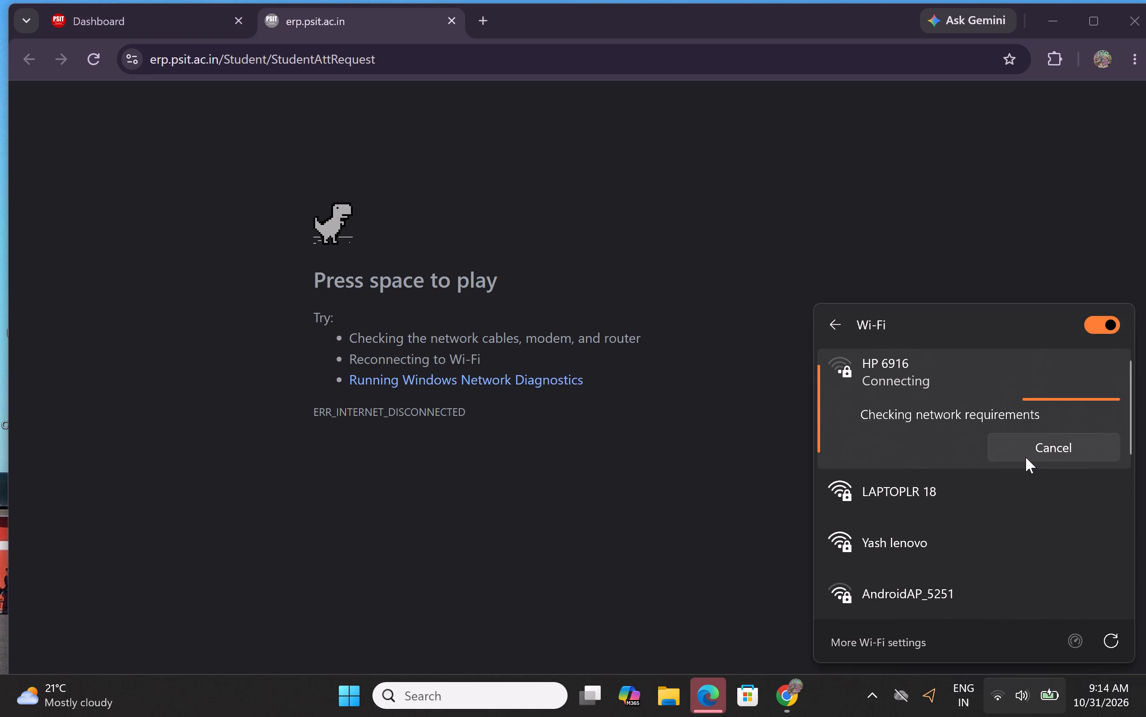
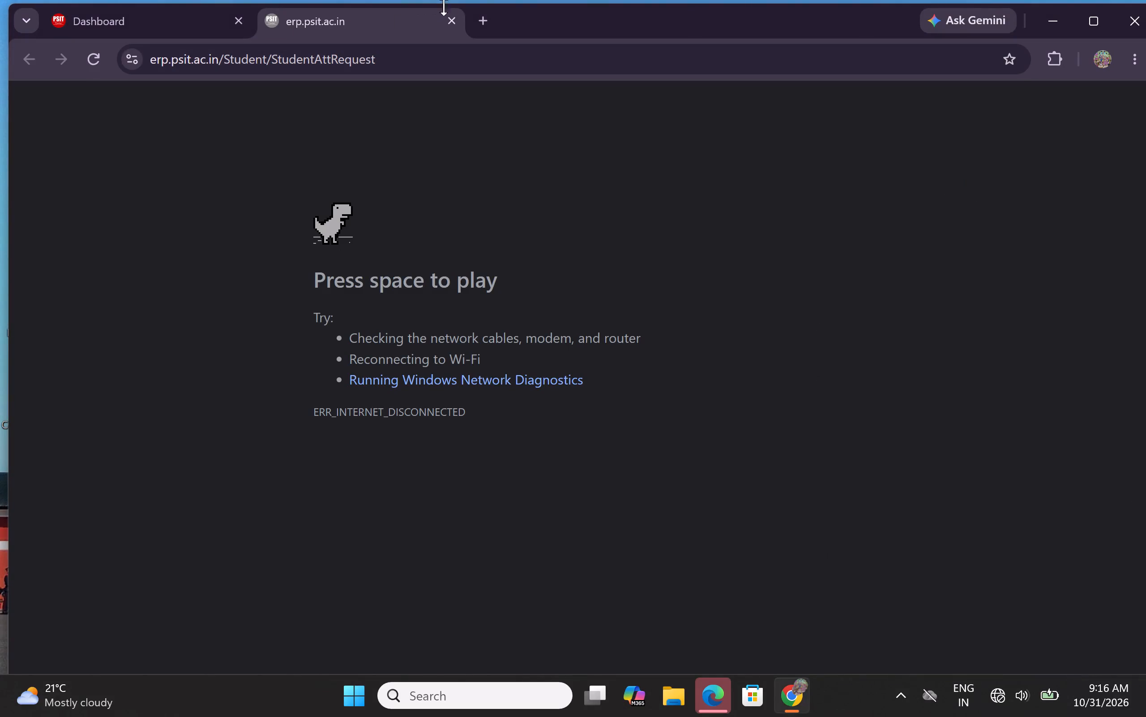
Close the Student Attendance Request tab.
{"action": "left_click", "coordinate": [448, 20]}
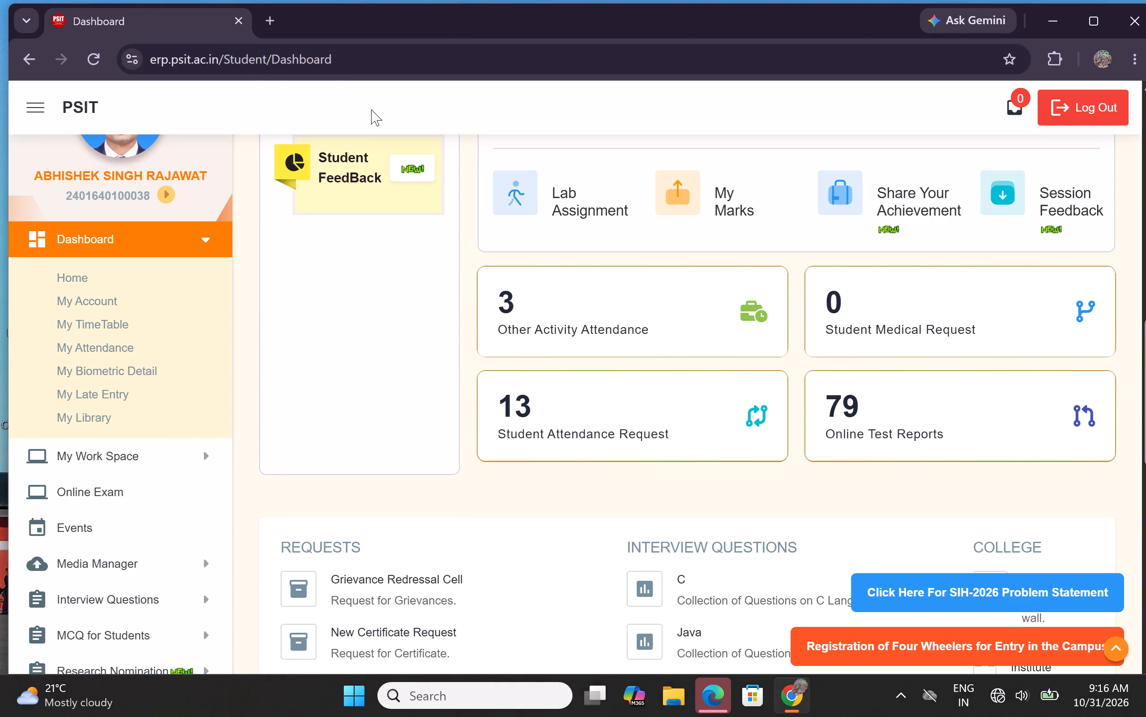
Try to open the My Attendance details from the PSIT dashboard, and reload that page.
{"action": "scroll", "coordinate": [608, 514], "scroll_direction": "up", "scroll_amount": 7}
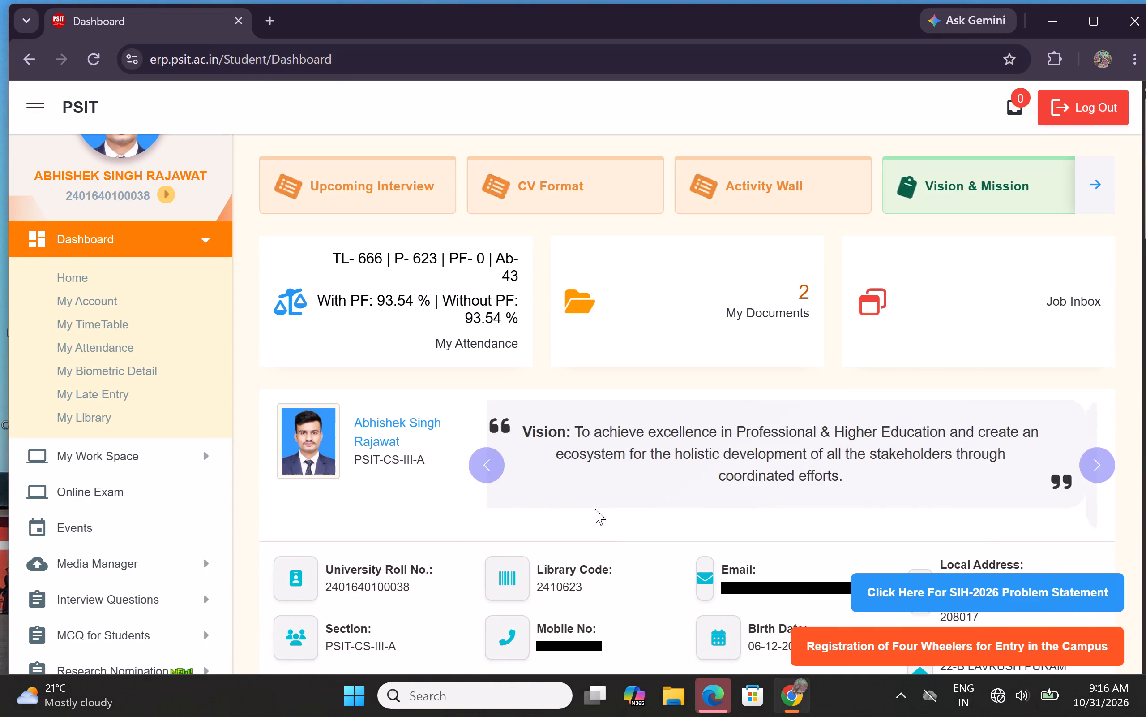
{"action": "left_click", "coordinate": [383, 270]}
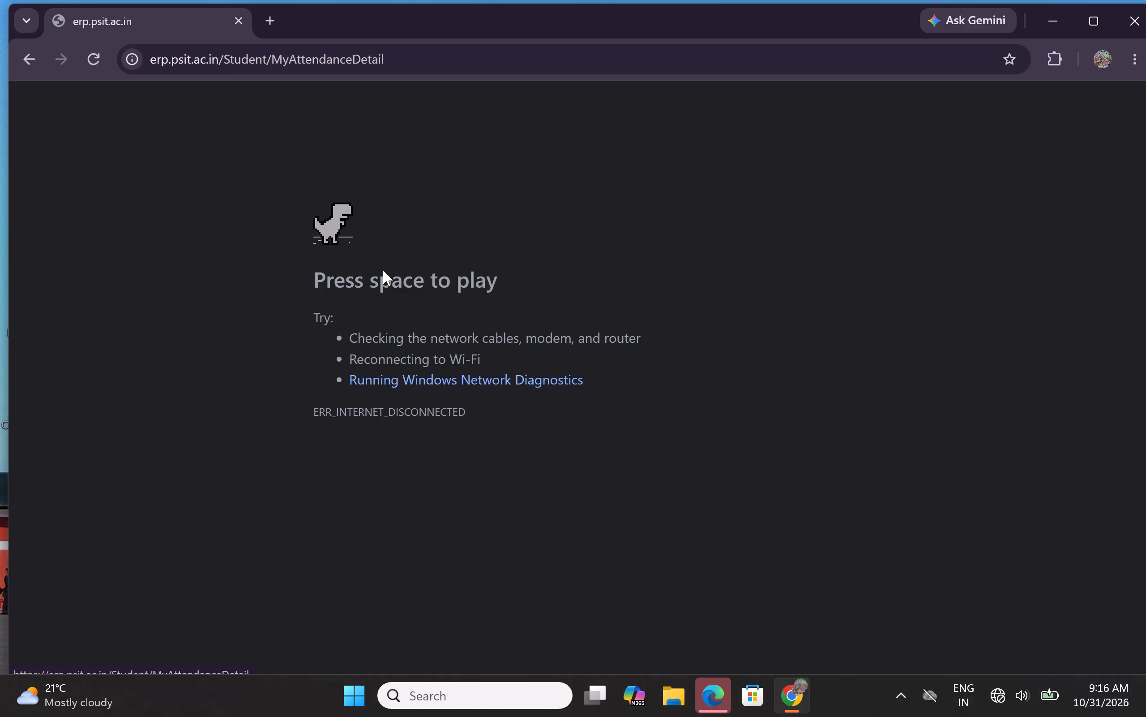
{"action": "left_click", "coordinate": [92, 60]}
Close both the Chrome window and the Edge window to return to the desktop.
{"action": "left_click", "coordinate": [1132, 15]}
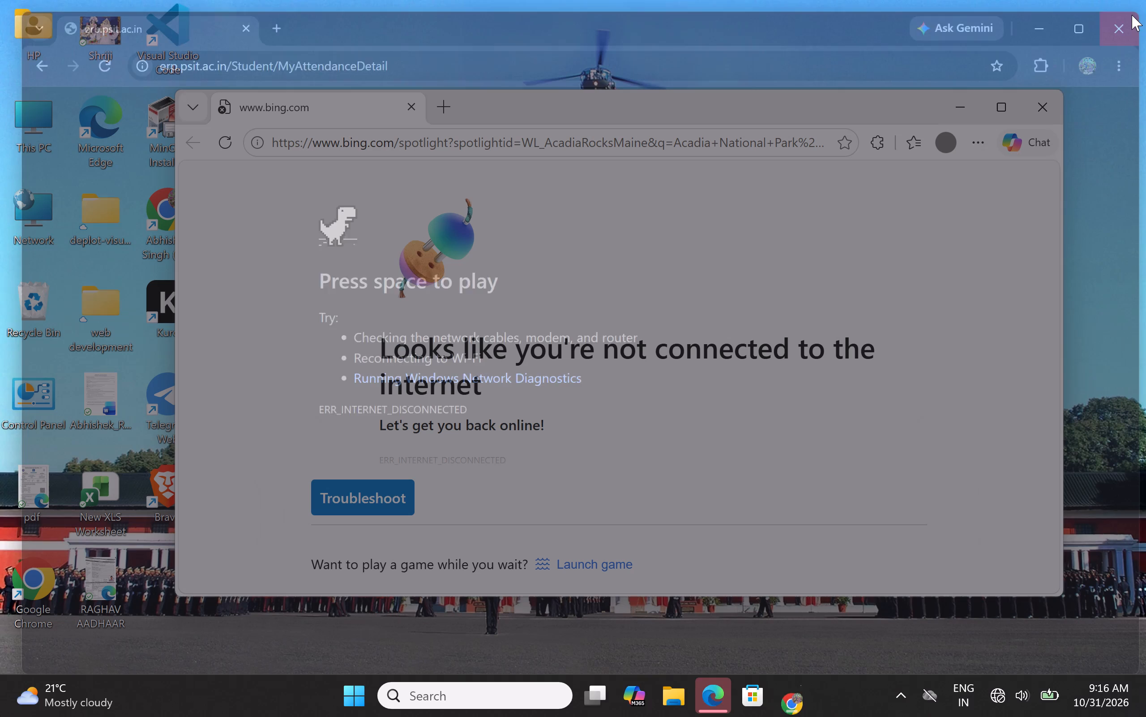
{"action": "left_click", "coordinate": [1034, 107]}
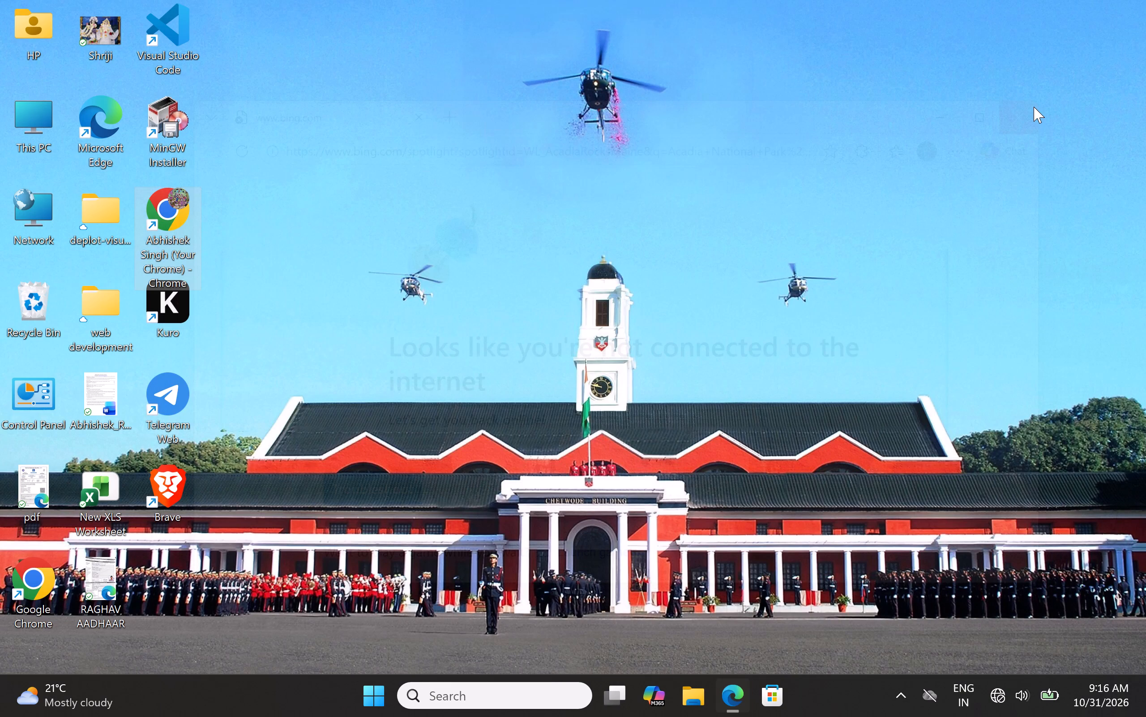
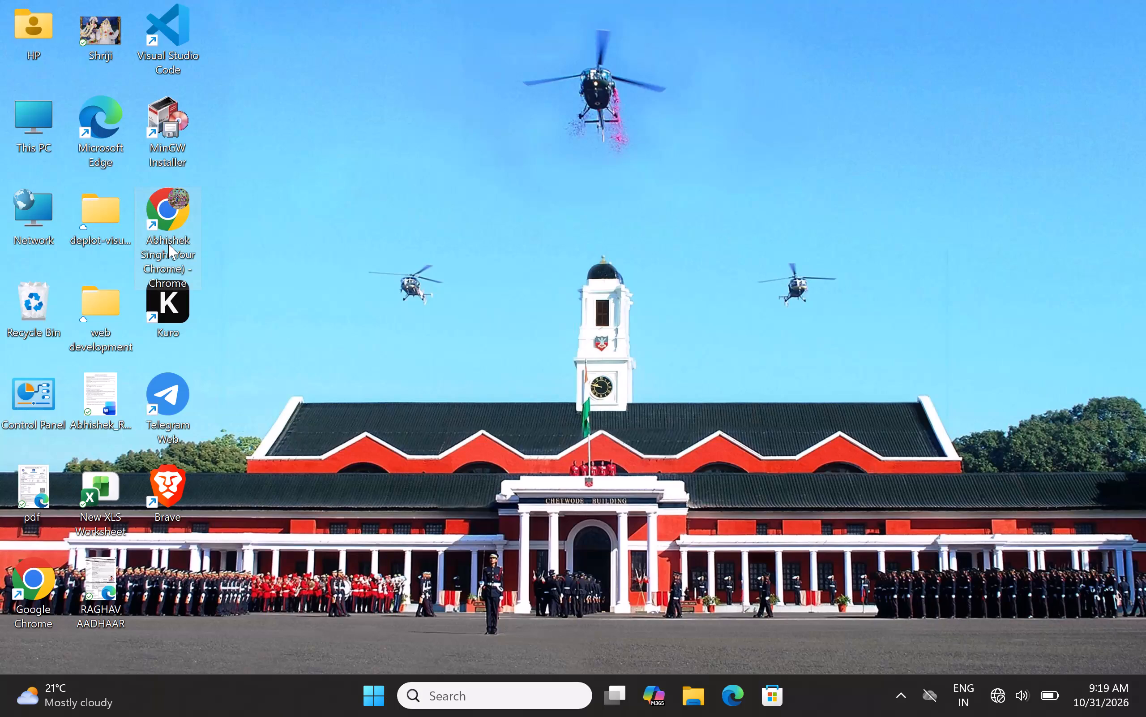
Open a new Chrome window from the desktop using the personal profile shortcut.
{"action": "left_click", "coordinate": [168, 244]}
{"action": "triple_click", "coordinate": [169, 215]}
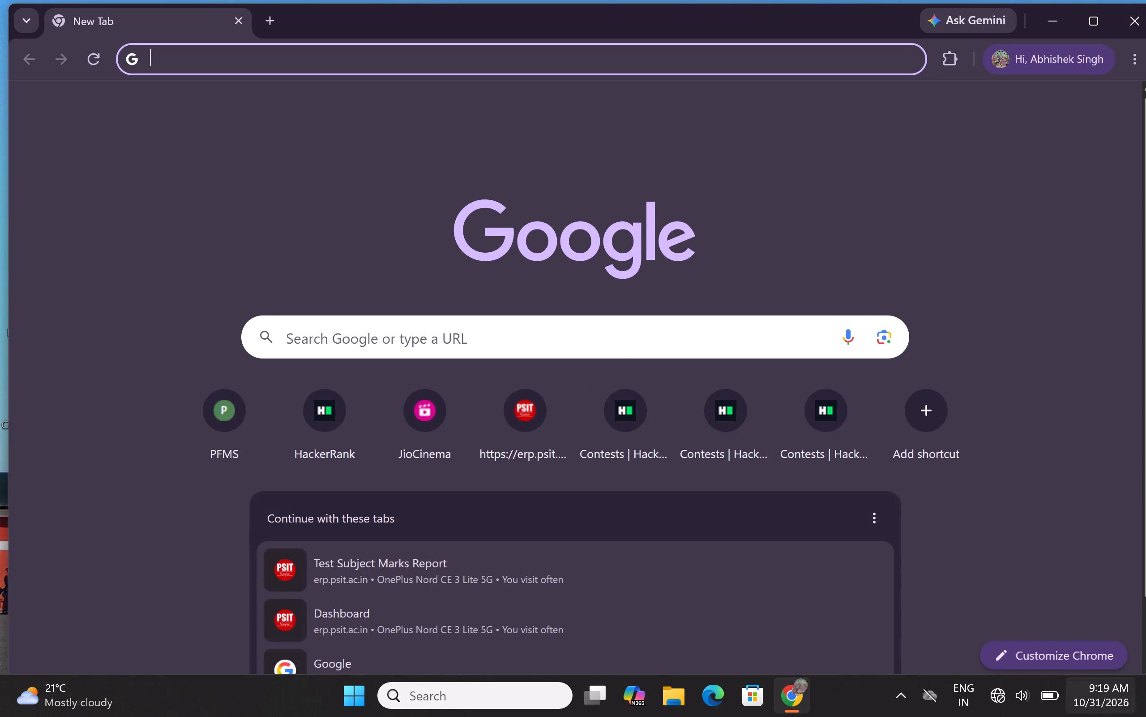
Refresh the available Wi-Fi networks until HP 6916 is listed, select that network, and return to the browser.
{"action": "left_click", "coordinate": [1002, 696]}
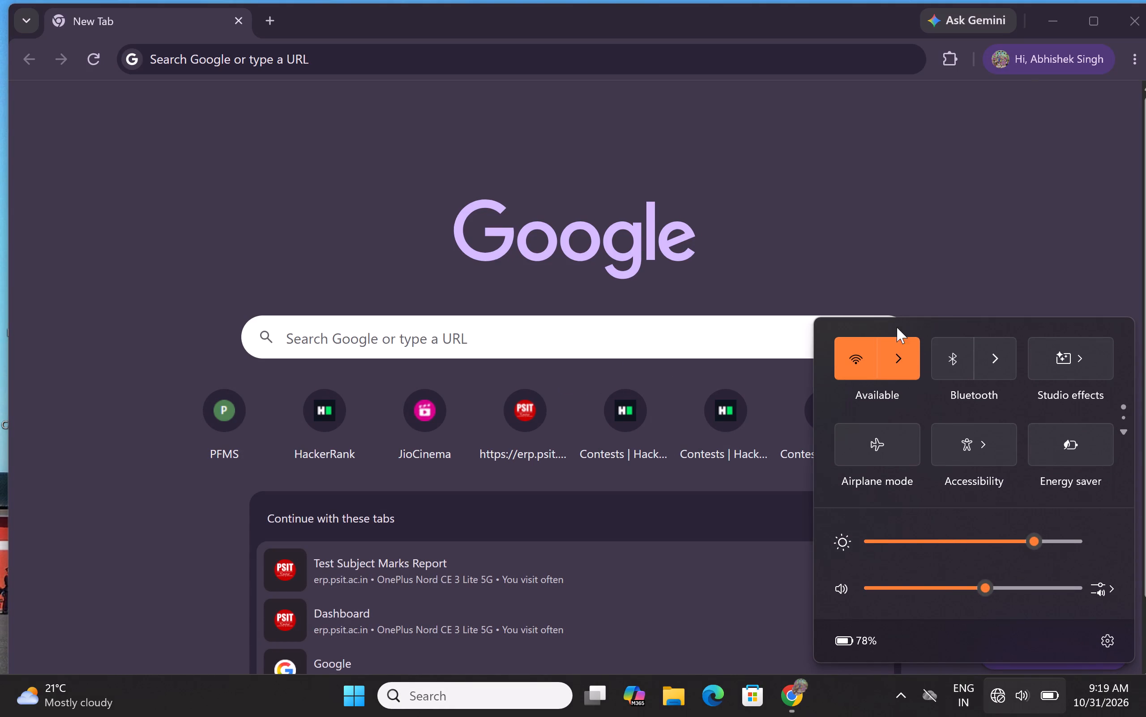
{"action": "left_click", "coordinate": [900, 363]}
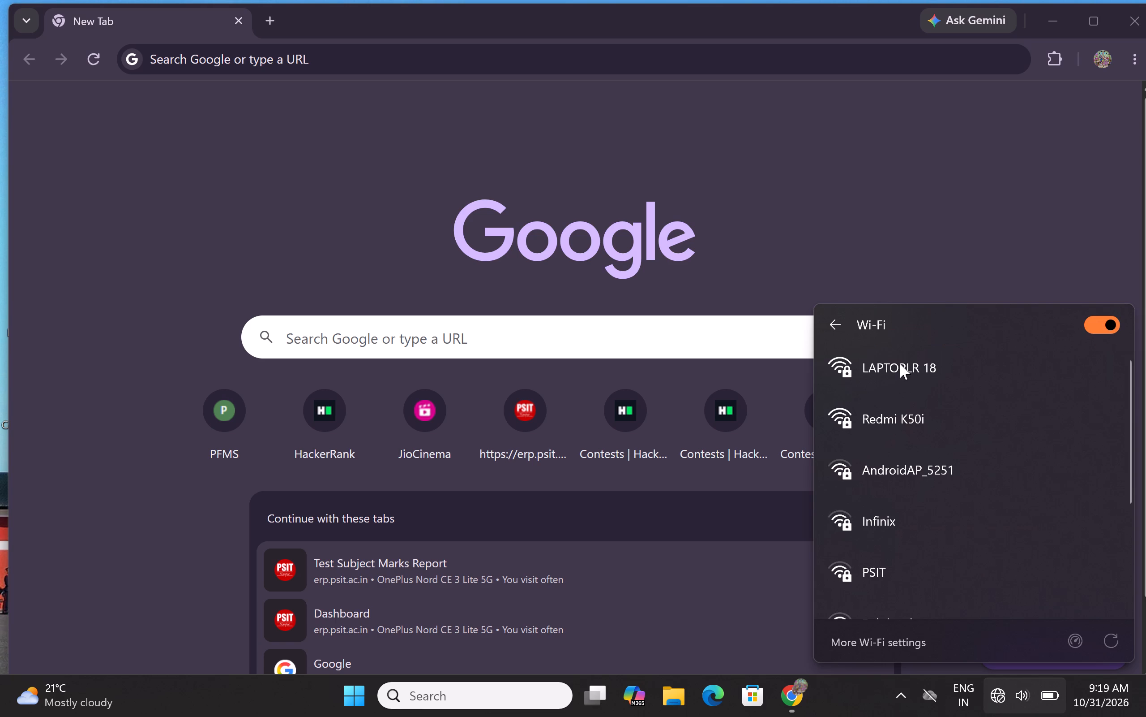
{"action": "scroll", "coordinate": [900, 363], "scroll_direction": "up", "scroll_amount": 4}
{"action": "scroll", "coordinate": [1001, 439], "scroll_direction": "up", "scroll_amount": 6}
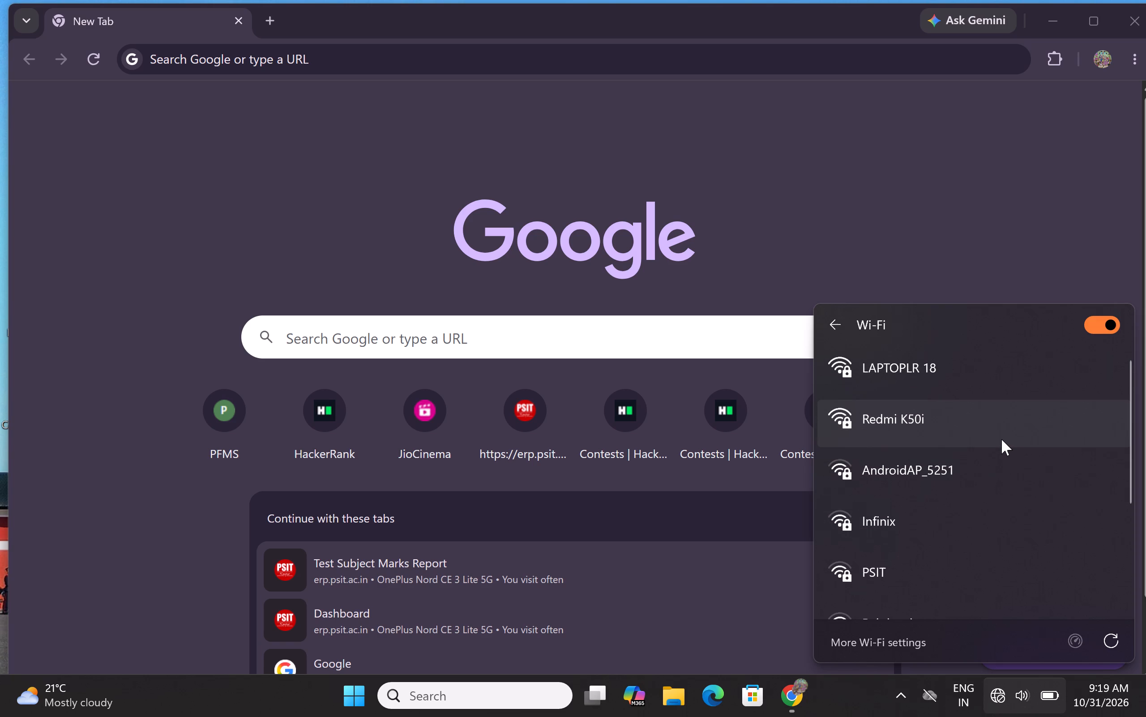
{"action": "left_click", "coordinate": [1113, 636]}
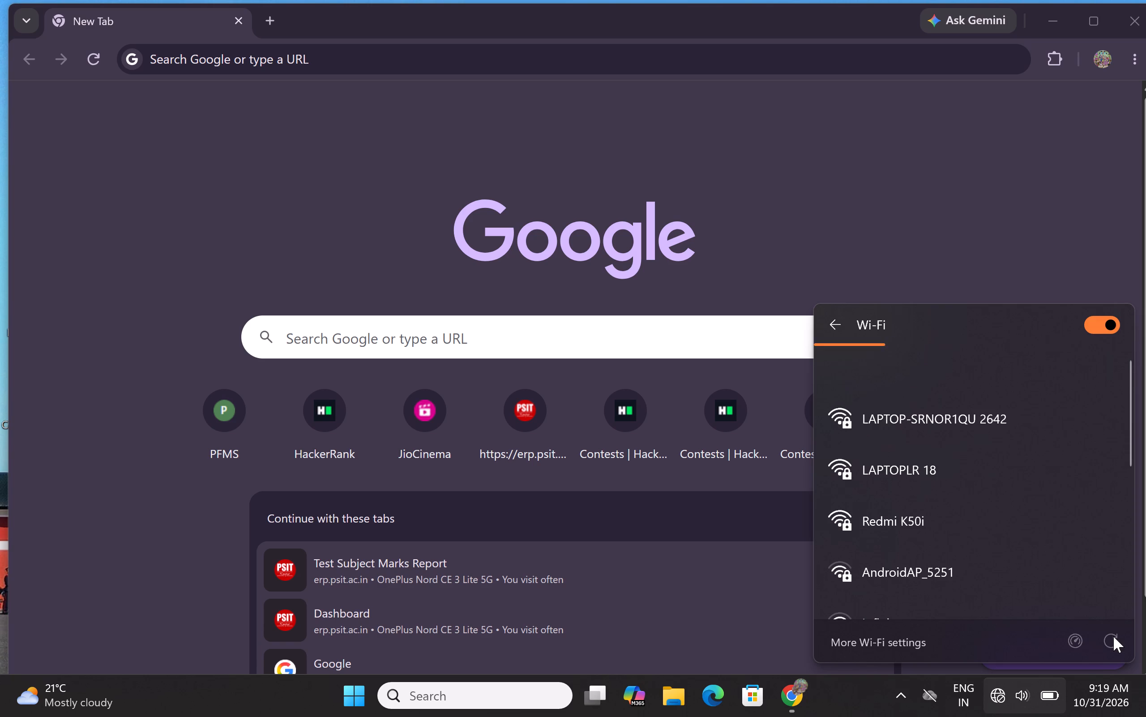
{"action": "scroll", "coordinate": [975, 525], "scroll_direction": "up", "scroll_amount": 6}
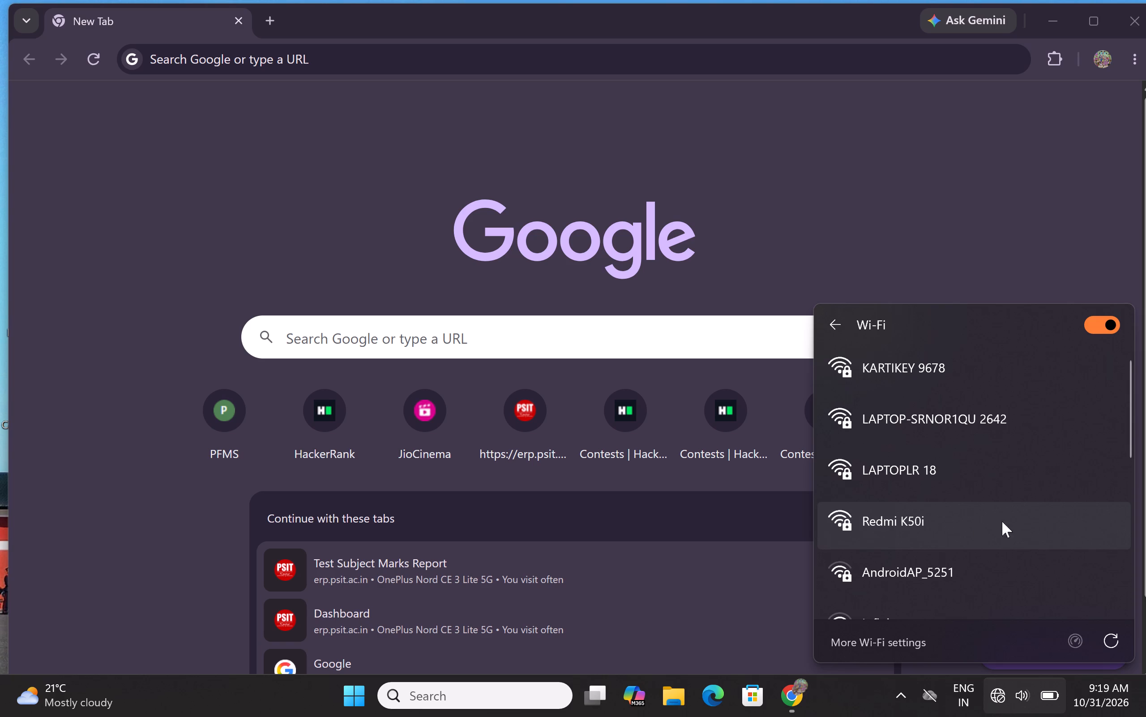
{"action": "scroll", "coordinate": [1043, 521], "scroll_direction": "up", "scroll_amount": 12}
{"action": "scroll", "coordinate": [1028, 479], "scroll_direction": "down", "scroll_amount": 3}
{"action": "scroll", "coordinate": [1028, 479], "scroll_direction": "up", "scroll_amount": 14}
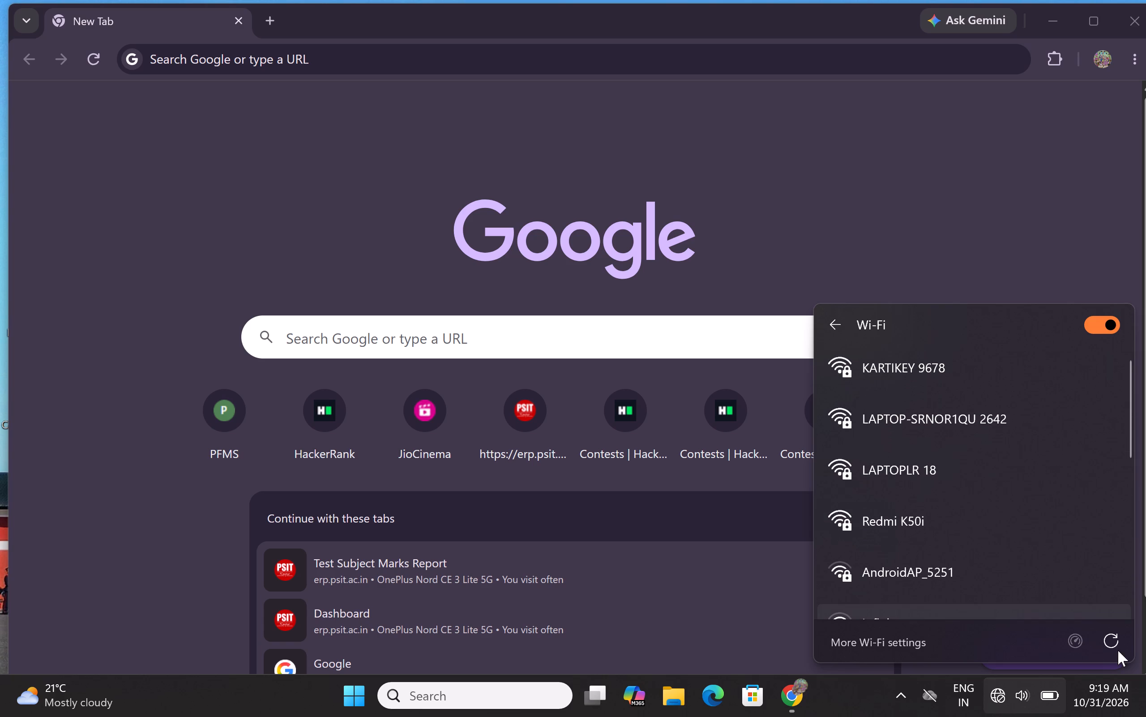
{"action": "left_click", "coordinate": [1119, 651]}
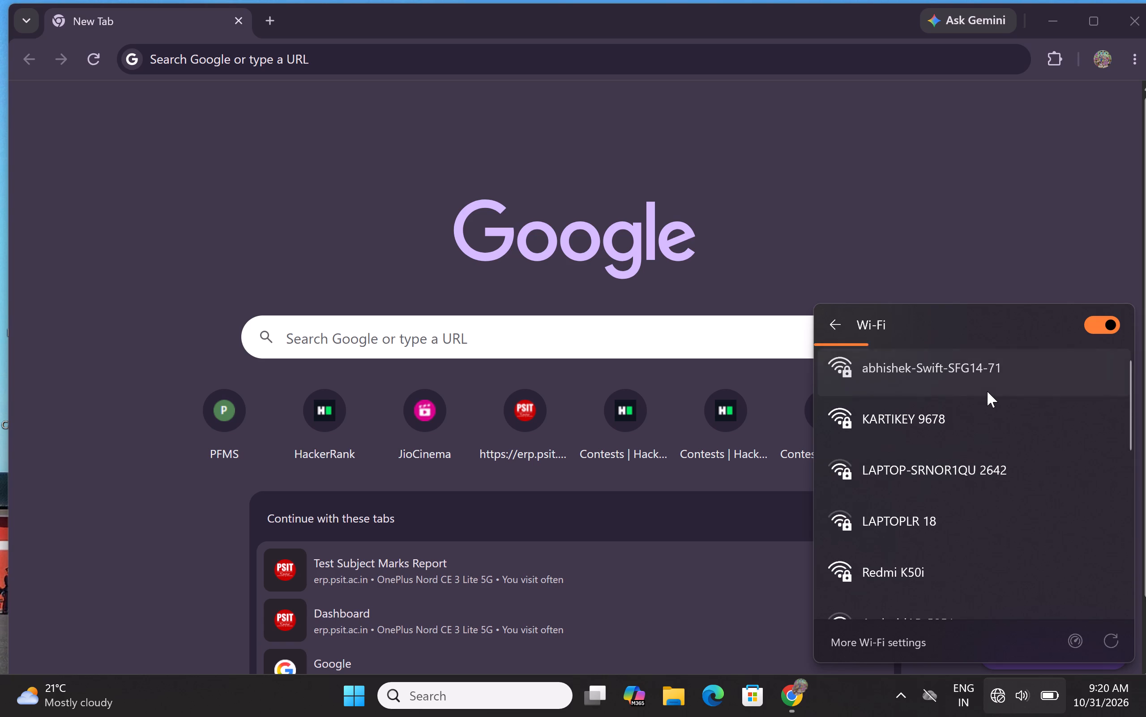
{"action": "left_click", "coordinate": [986, 382]}
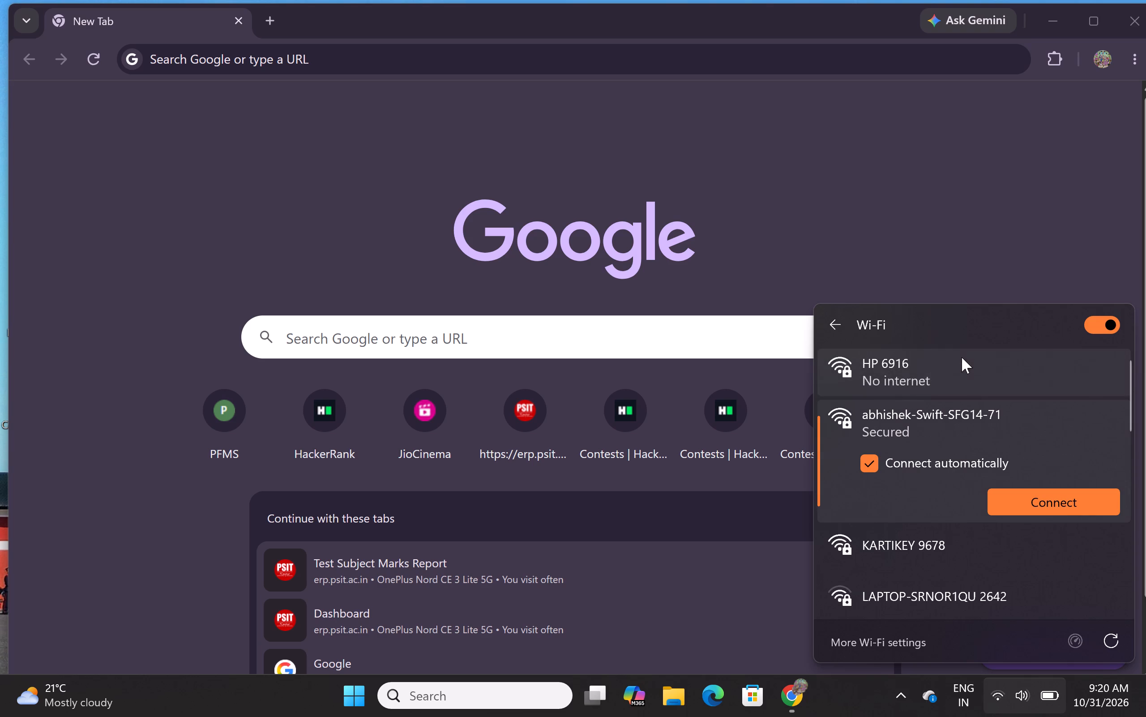
{"action": "left_click", "coordinate": [962, 357]}
{"action": "left_click", "coordinate": [851, 190]}
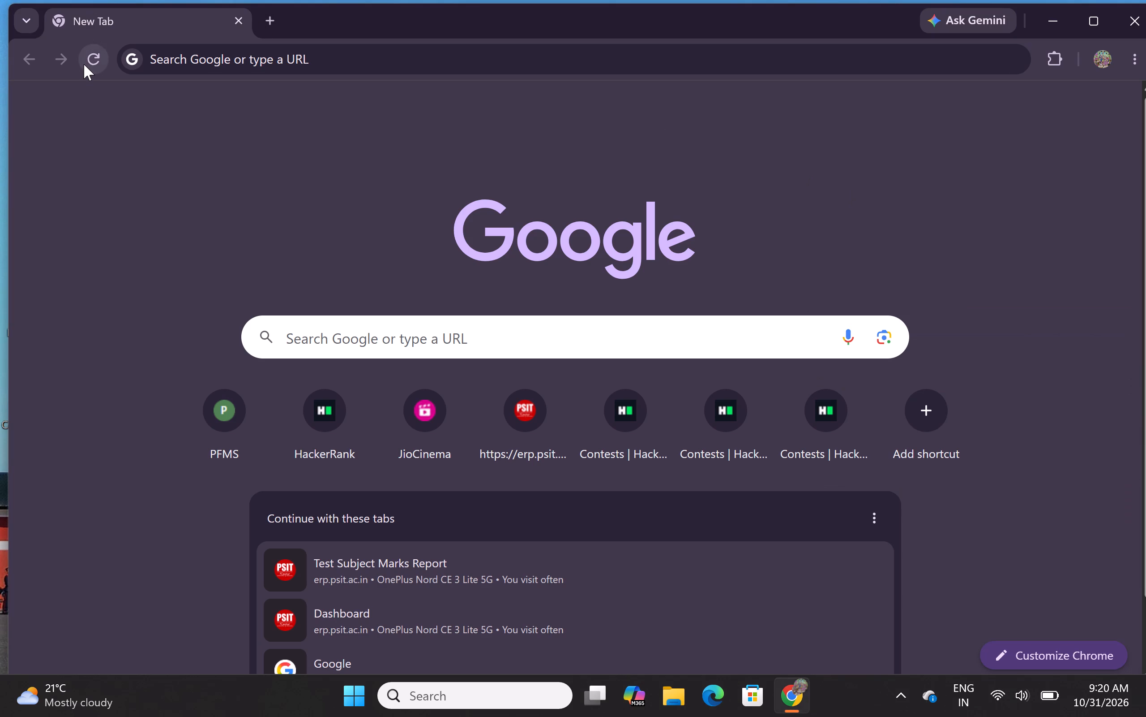
Reload the new tab page.
{"action": "left_click", "coordinate": [84, 64]}
Enter "psi" in the browser's address bar to look up the PSIT site.
{"action": "left_click", "coordinate": [340, 61]}
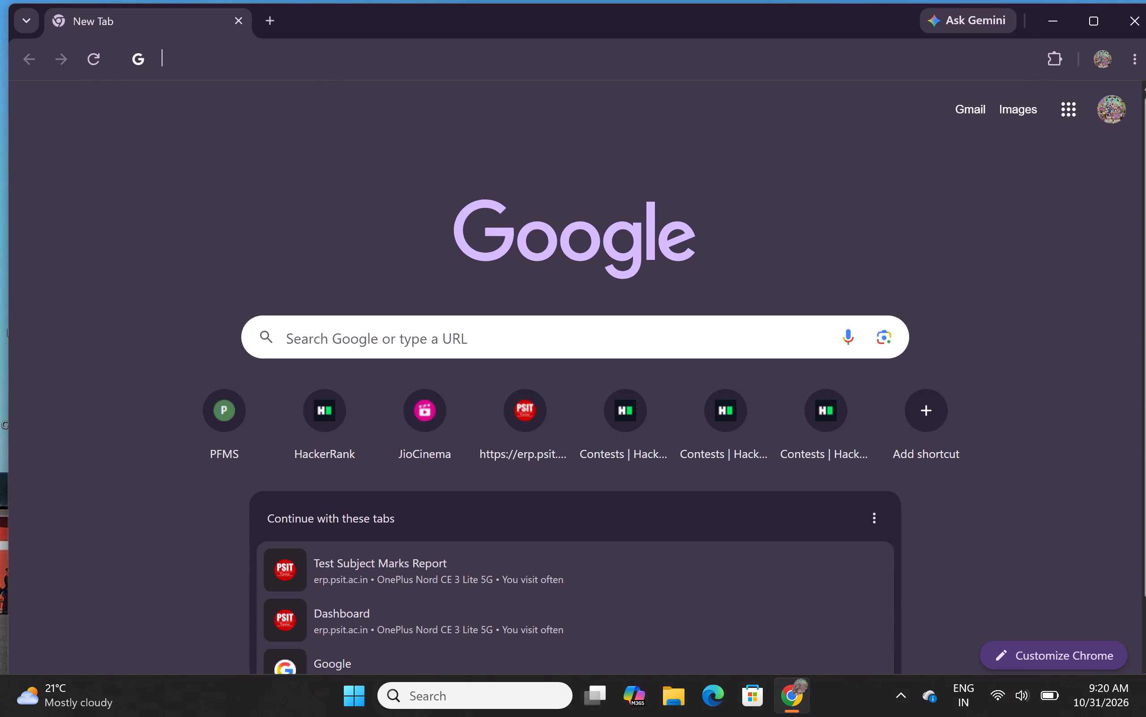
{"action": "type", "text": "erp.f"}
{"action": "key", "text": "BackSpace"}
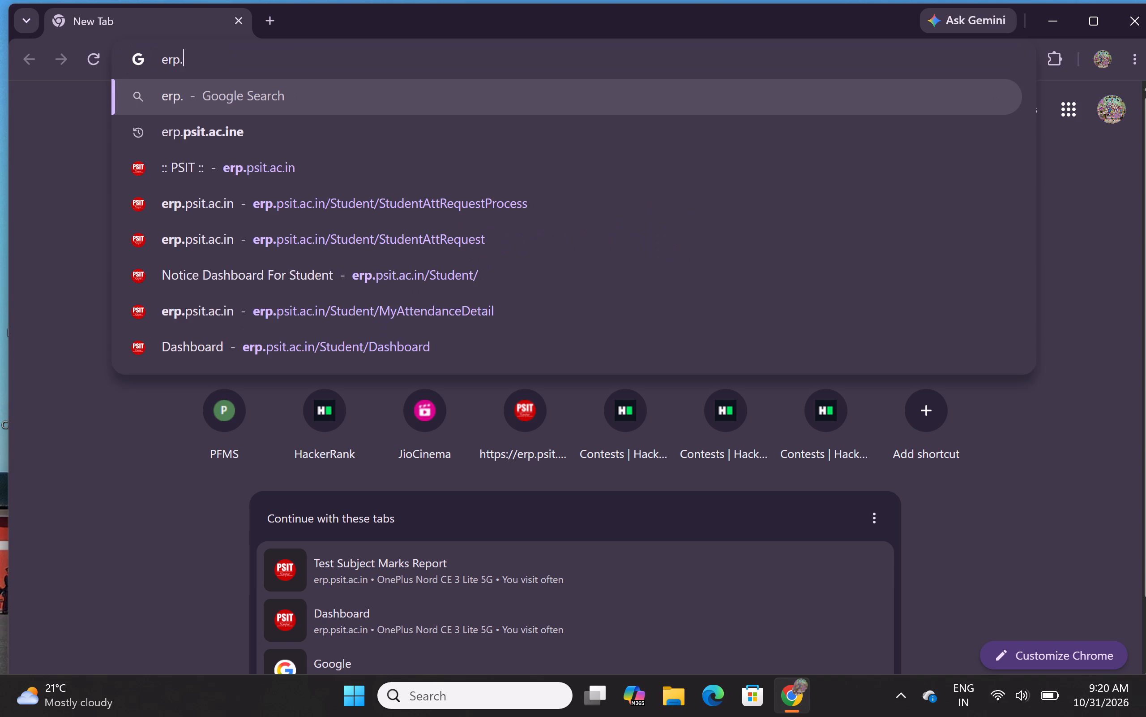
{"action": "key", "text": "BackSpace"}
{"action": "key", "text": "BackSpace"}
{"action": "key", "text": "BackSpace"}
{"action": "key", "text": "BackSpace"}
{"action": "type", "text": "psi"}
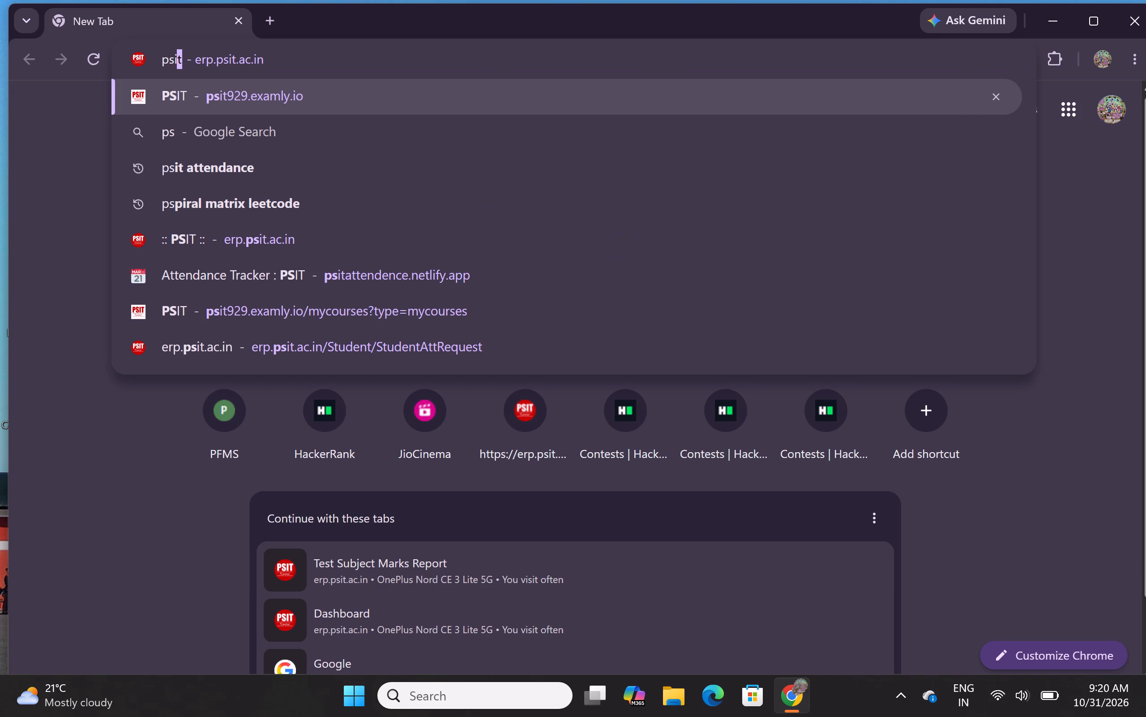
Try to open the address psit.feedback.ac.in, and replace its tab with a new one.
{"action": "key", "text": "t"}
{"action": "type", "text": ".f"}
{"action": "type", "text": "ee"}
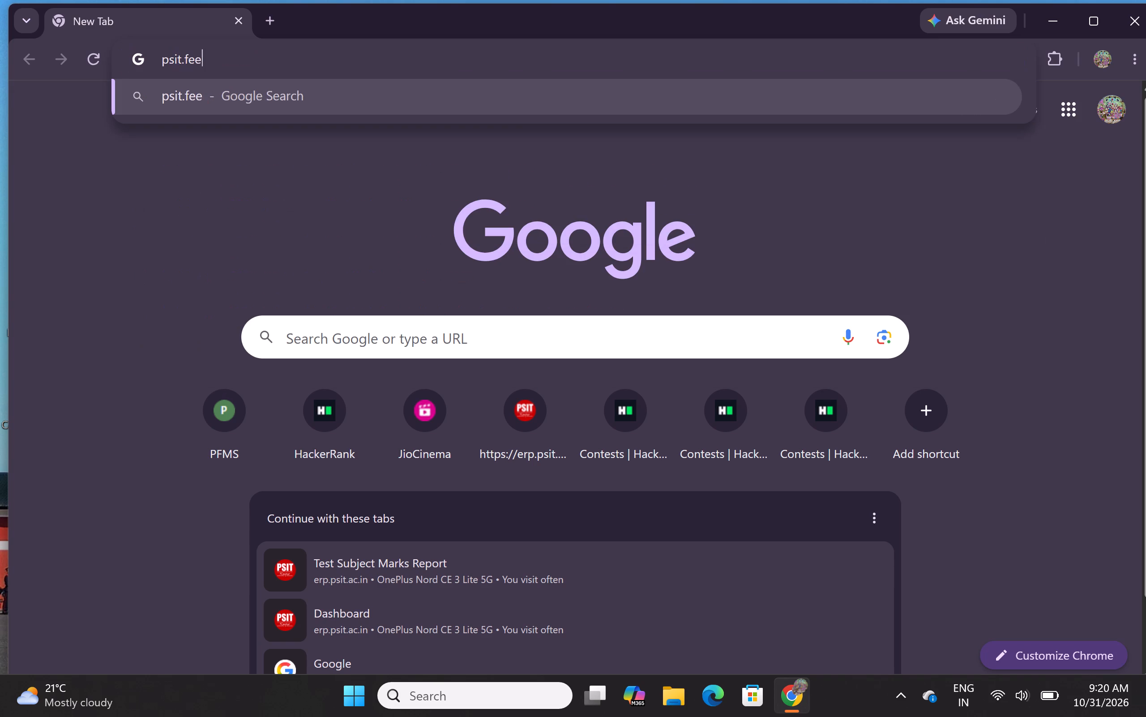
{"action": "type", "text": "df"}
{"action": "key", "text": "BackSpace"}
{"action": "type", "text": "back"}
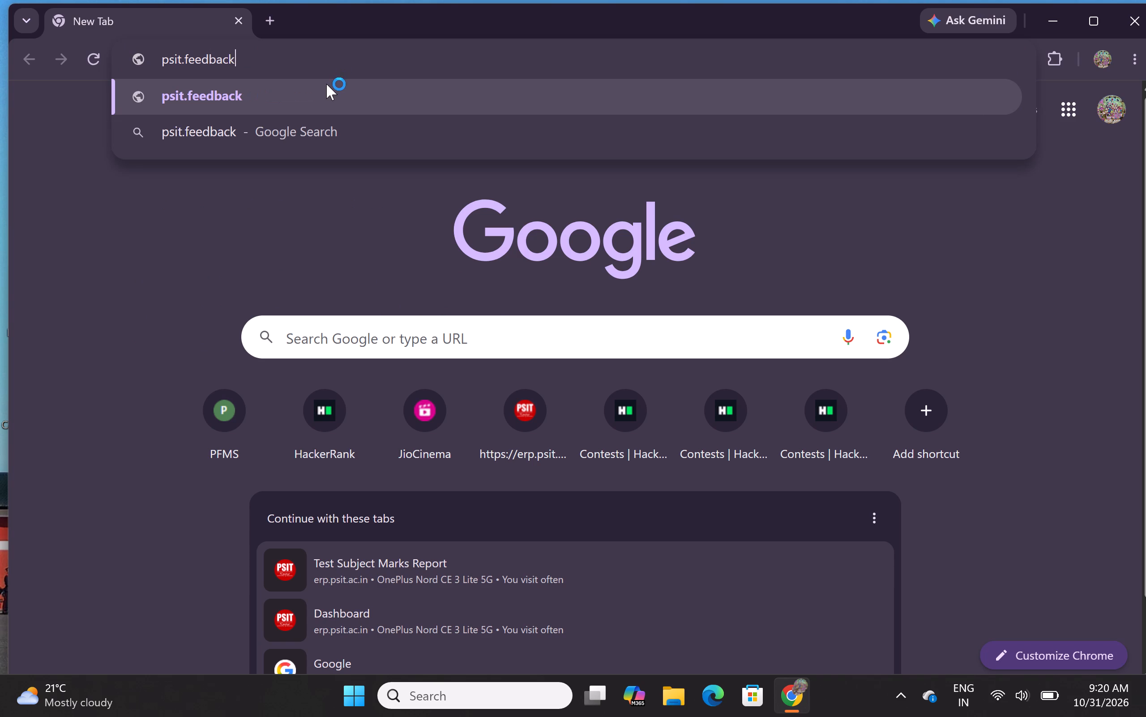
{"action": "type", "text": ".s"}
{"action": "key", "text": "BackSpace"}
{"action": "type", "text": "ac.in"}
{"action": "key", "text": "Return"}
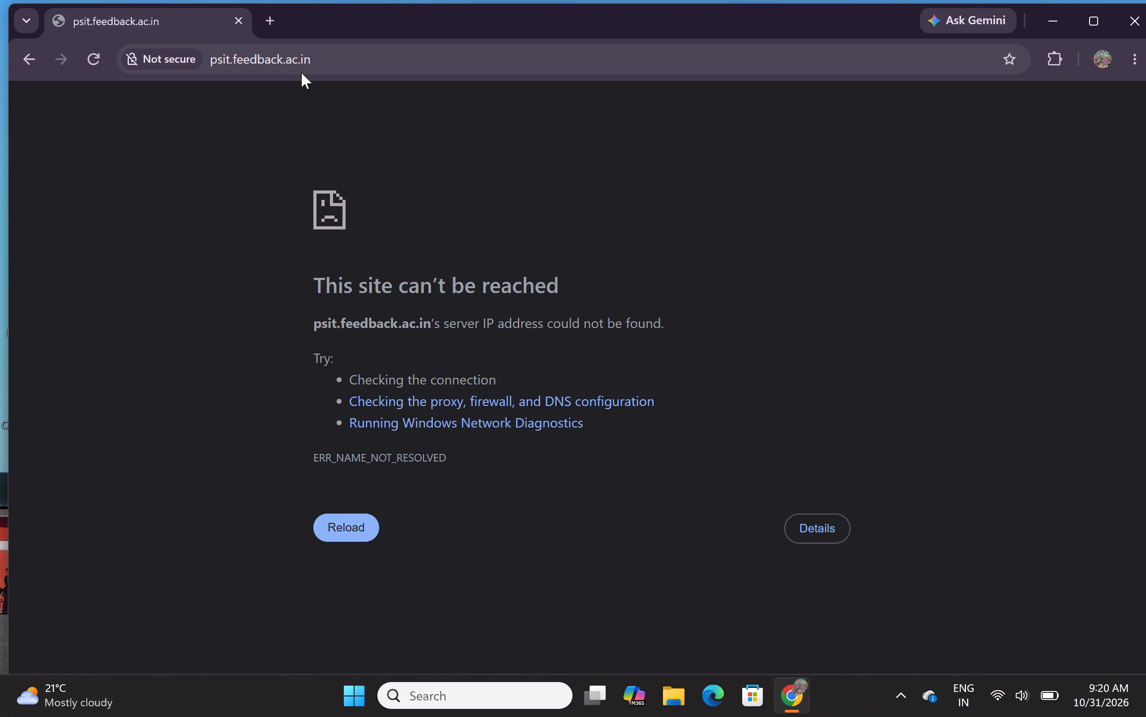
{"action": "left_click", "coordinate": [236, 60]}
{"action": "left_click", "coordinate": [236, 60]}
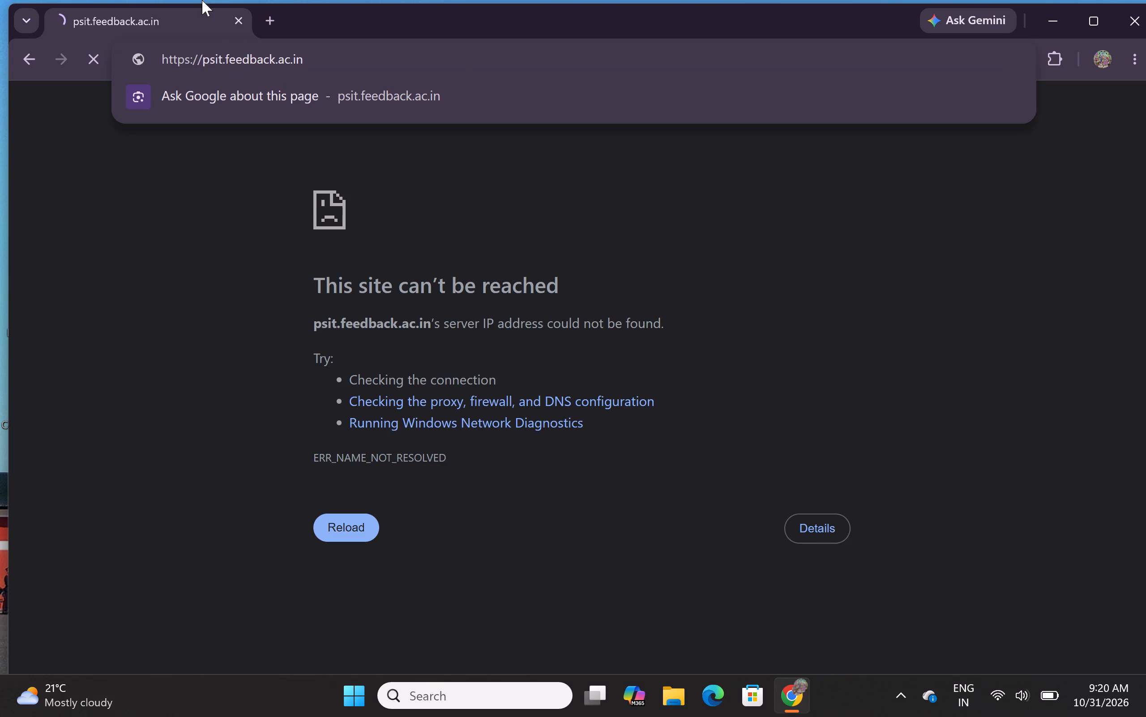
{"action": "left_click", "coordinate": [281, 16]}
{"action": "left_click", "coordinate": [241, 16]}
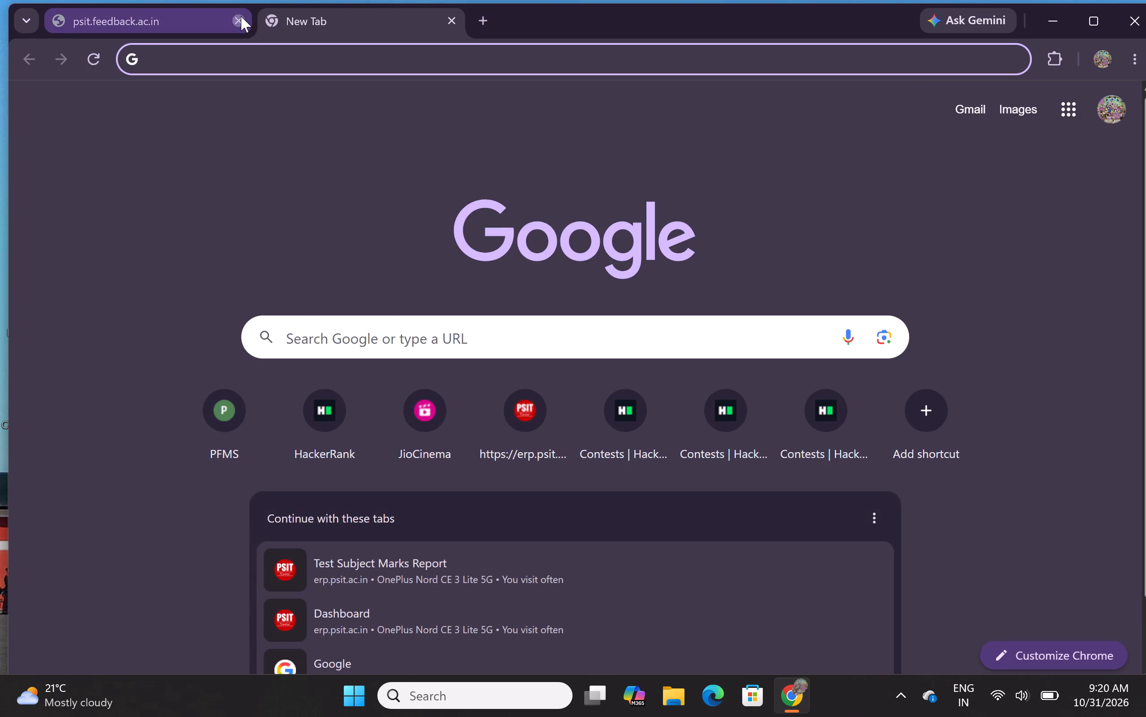
Search the web for "erp psit" and open the PSIT ERP student site.
{"action": "type", "text": "erp"}
{"action": "key", "text": "space"}
{"action": "key", "text": "Return"}
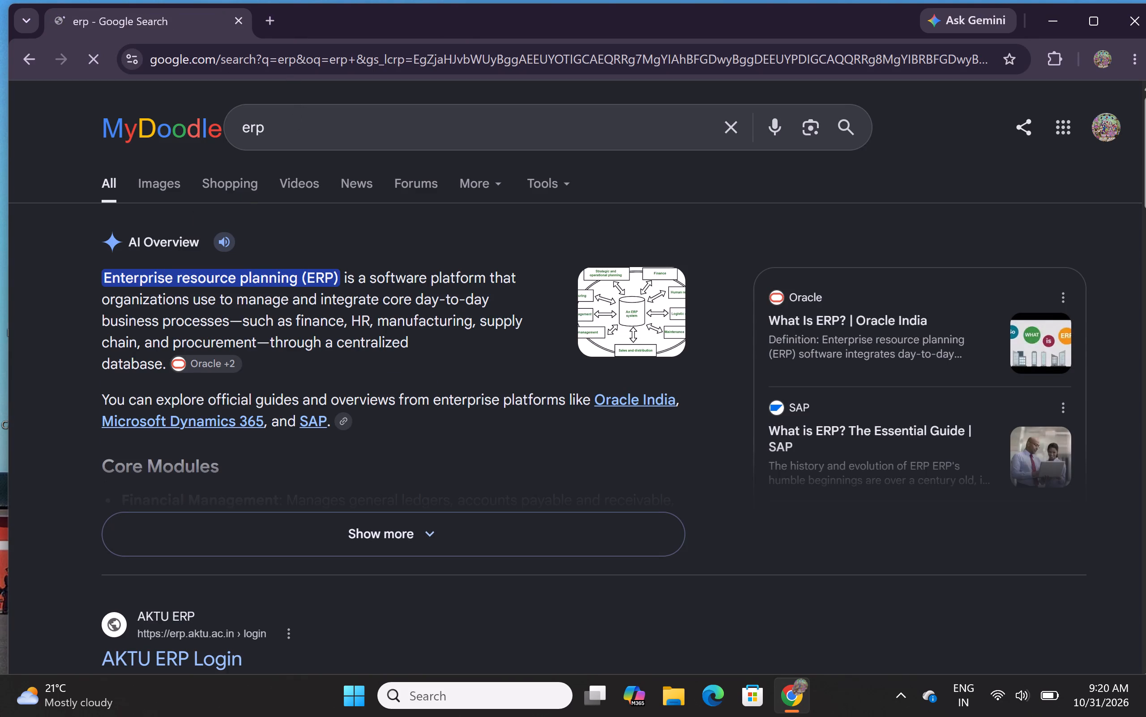
{"action": "left_click", "coordinate": [289, 130]}
{"action": "key", "text": "space"}
{"action": "type", "text": "psit"}
{"action": "key", "text": "Return"}
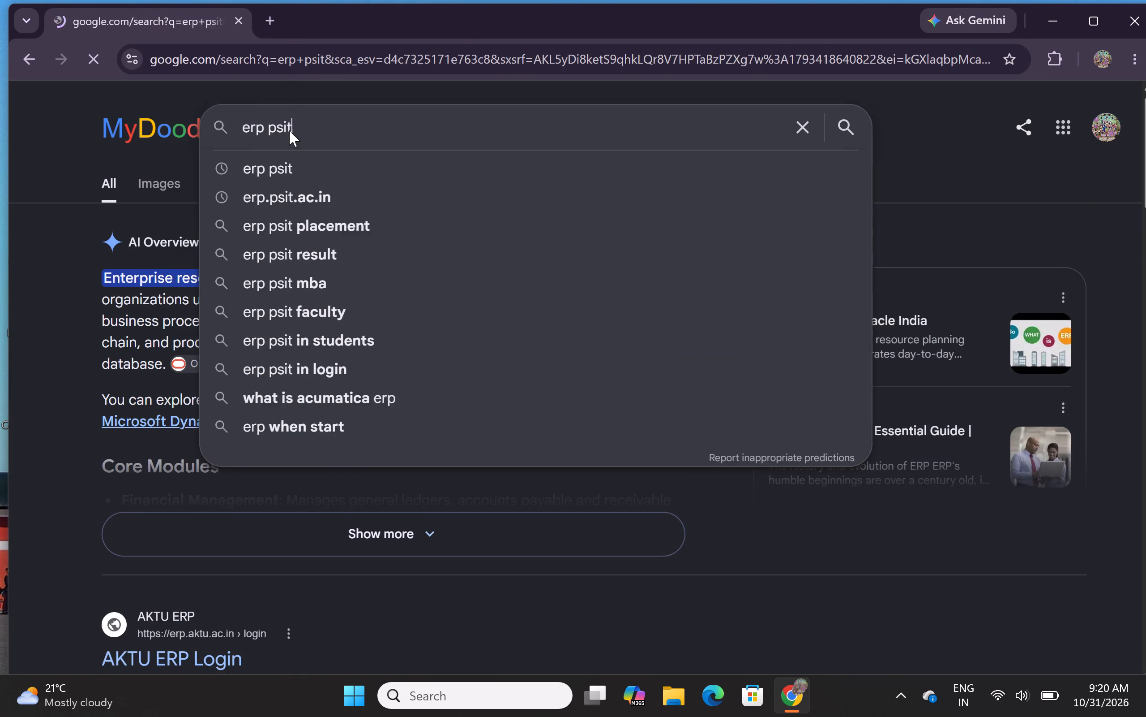
{"action": "left_click", "coordinate": [110, 275]}
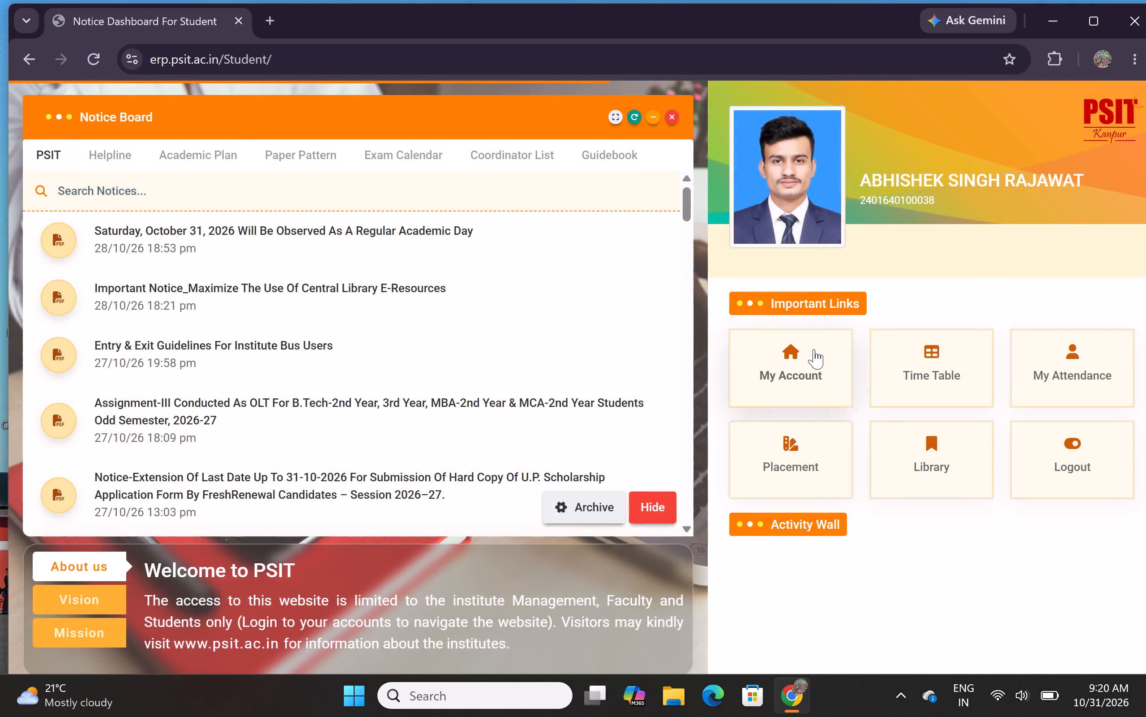
Go from My Account to the Student FeedBack section under Miscellaneous and open the Feedback List.
{"action": "left_click", "coordinate": [815, 349]}
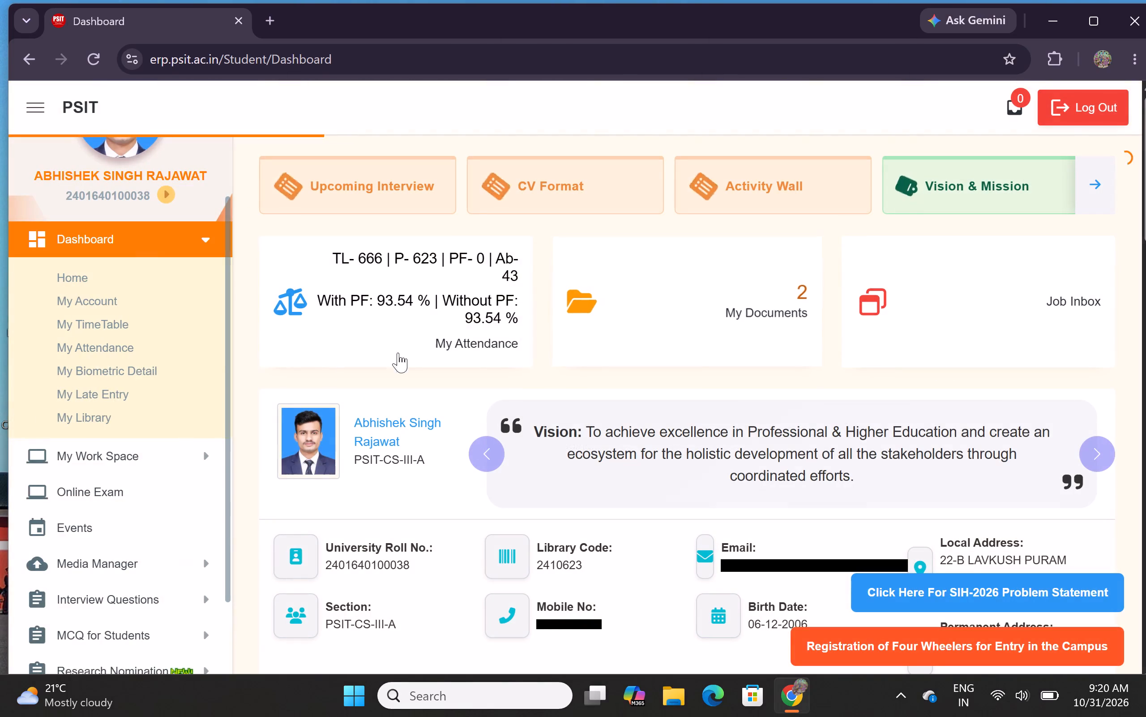
{"action": "scroll", "coordinate": [137, 401], "scroll_direction": "down", "scroll_amount": 3}
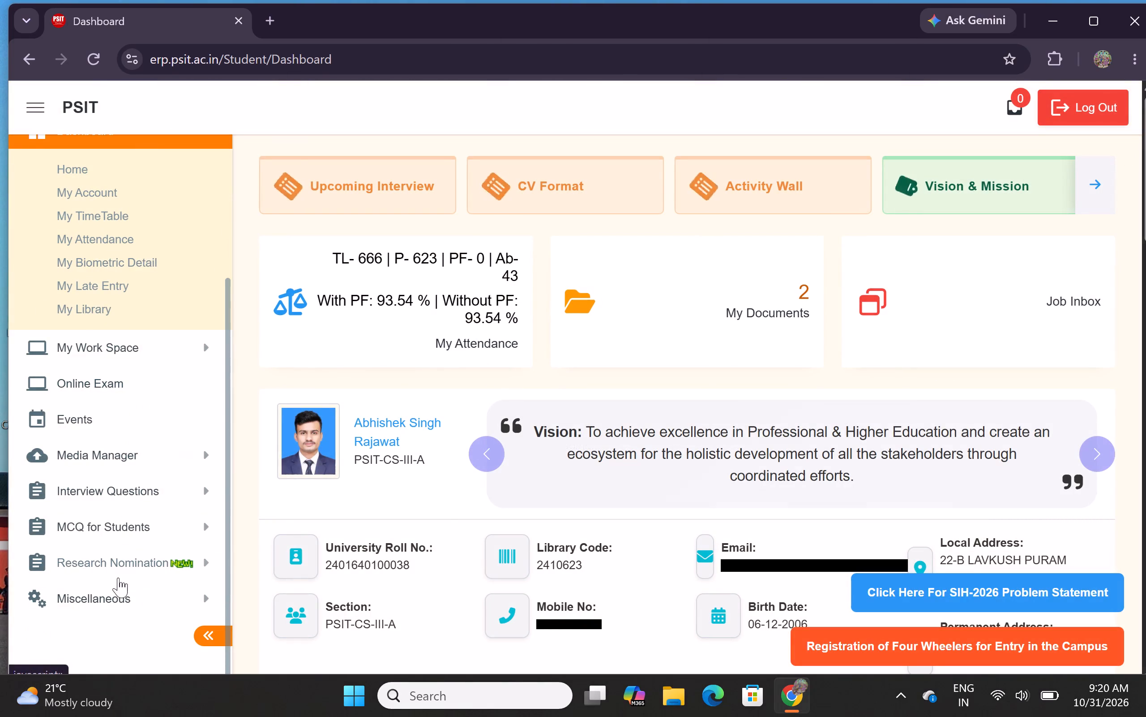
{"action": "left_click", "coordinate": [110, 602]}
{"action": "scroll", "coordinate": [110, 602], "scroll_direction": "down", "scroll_amount": 3}
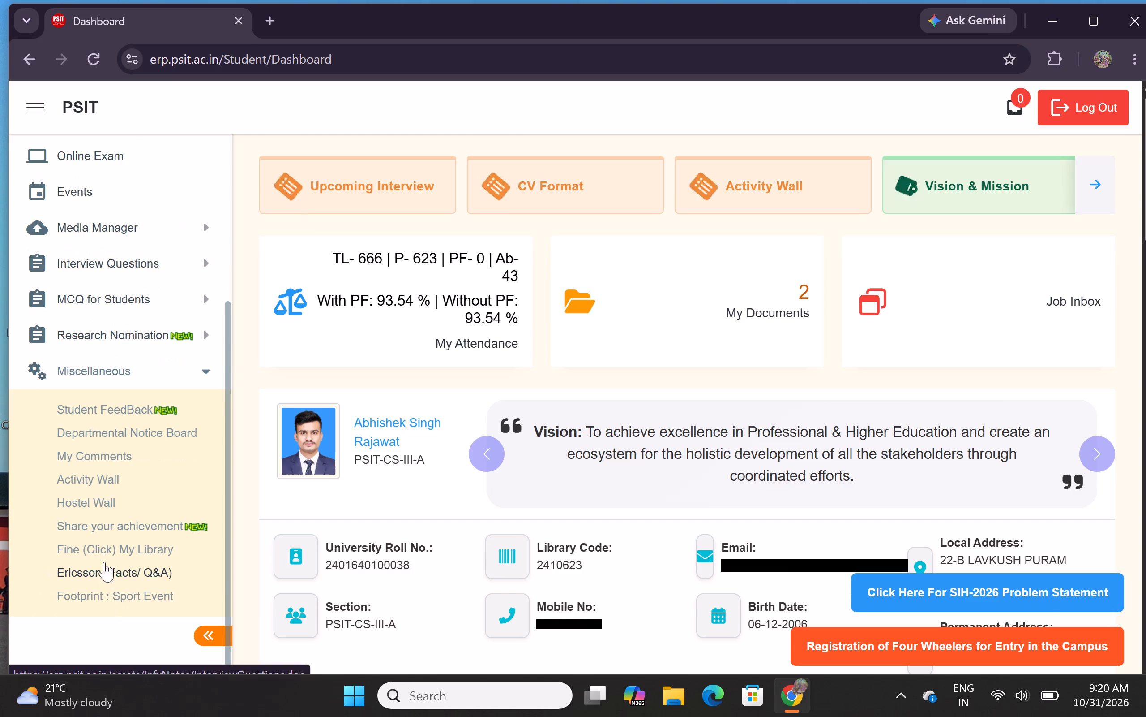
{"action": "left_click", "coordinate": [115, 415]}
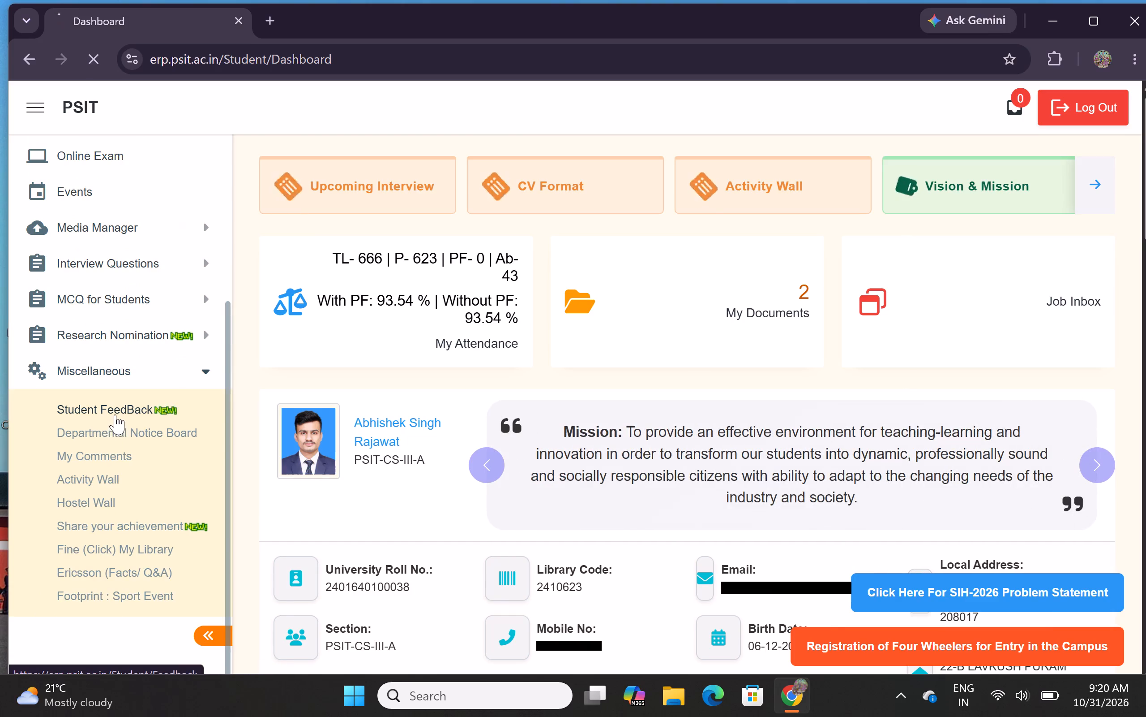
{"action": "left_click", "coordinate": [674, 334]}
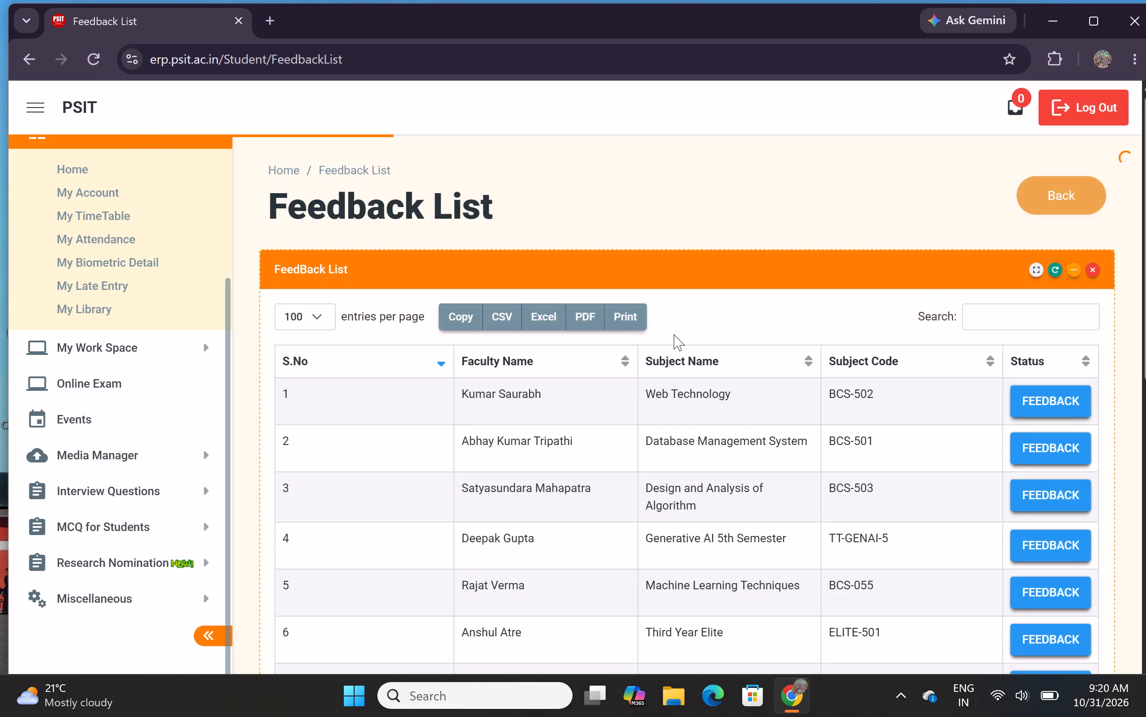
Fill in the Web Technology (BCS-502) feedback with all eight queries rated Very Good and submit it.
{"action": "scroll", "coordinate": [674, 334], "scroll_direction": "down", "scroll_amount": 6}
{"action": "scroll", "coordinate": [674, 334], "scroll_direction": "up", "scroll_amount": 7}
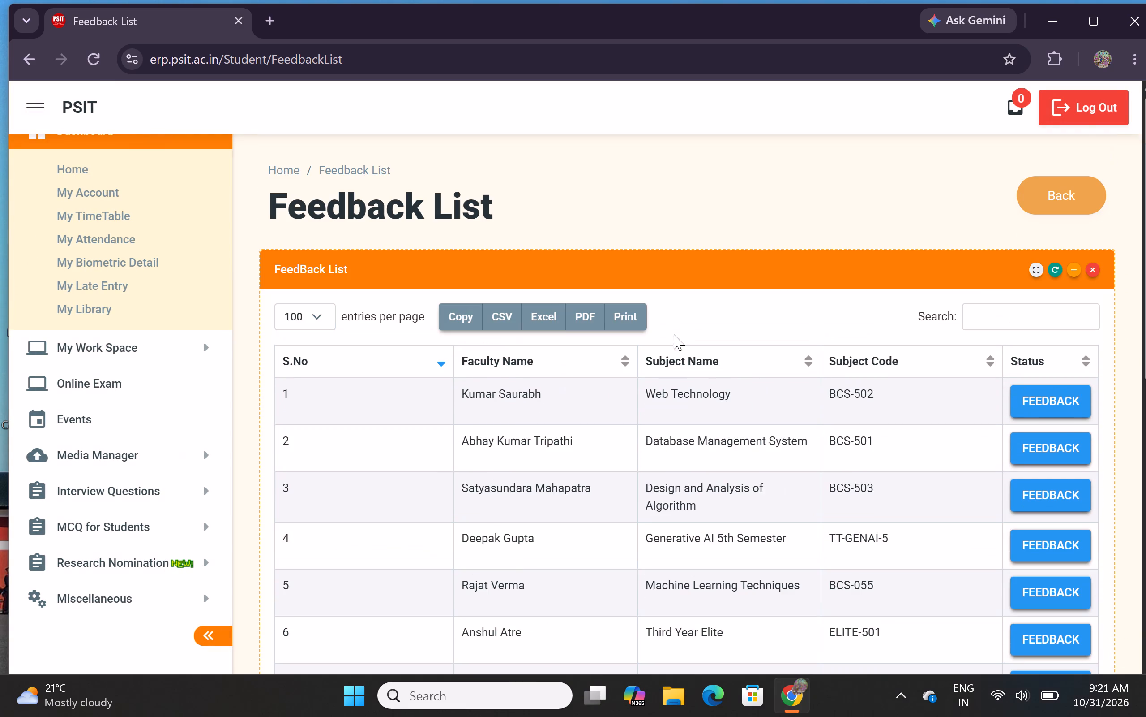
{"action": "left_click", "coordinate": [1026, 396]}
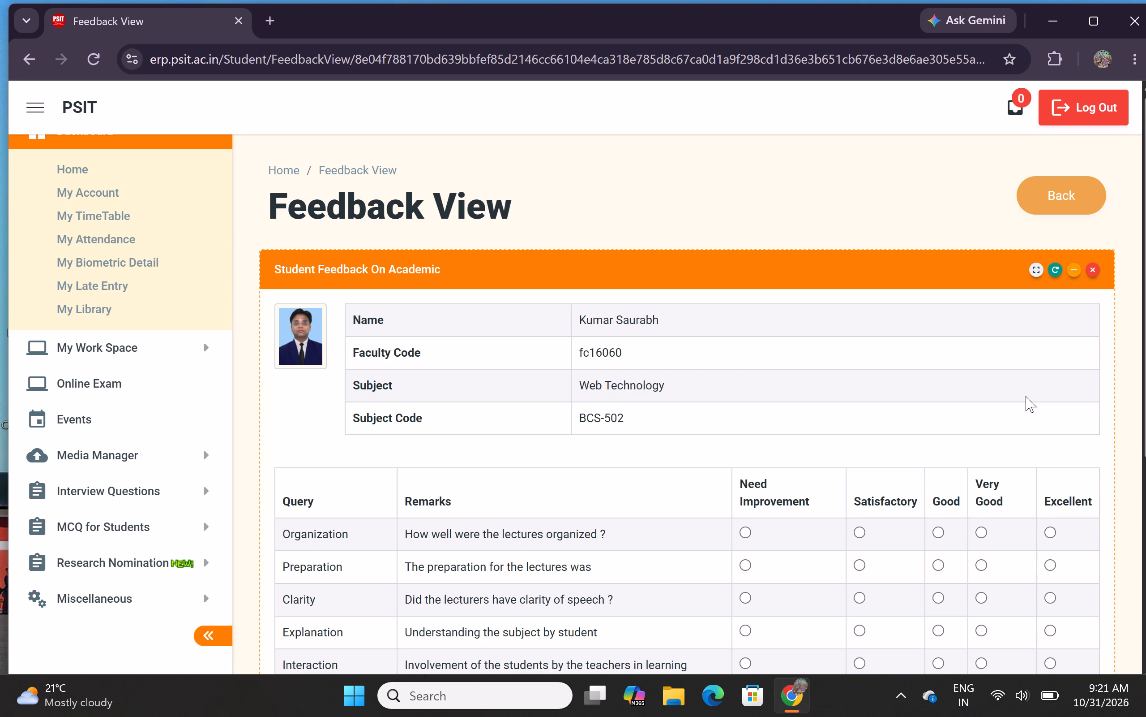
{"action": "scroll", "coordinate": [1026, 396], "scroll_direction": "down", "scroll_amount": 2}
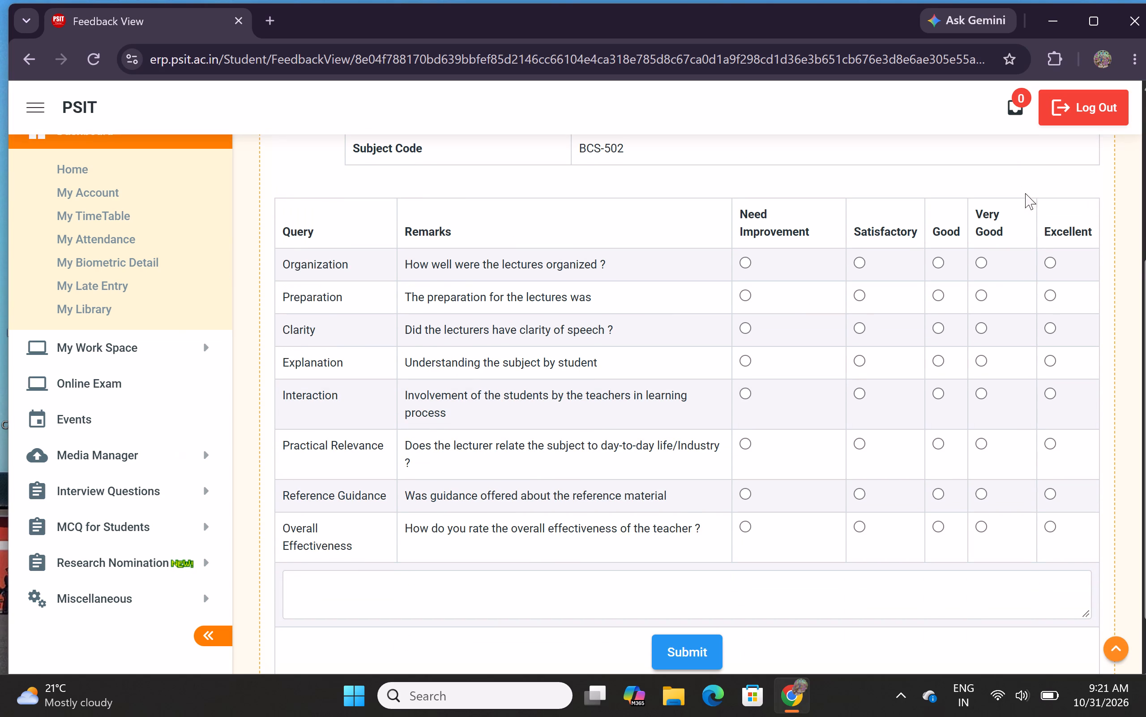
{"action": "left_click", "coordinate": [978, 260]}
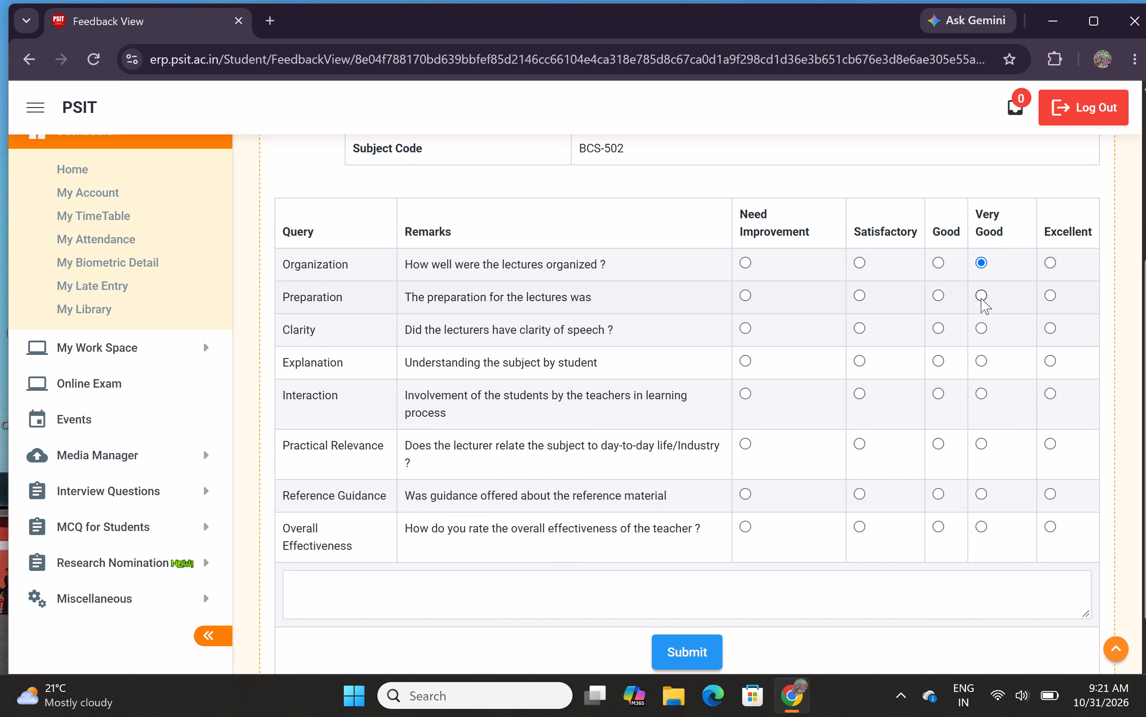
{"action": "left_click", "coordinate": [981, 298]}
{"action": "left_click", "coordinate": [979, 325]}
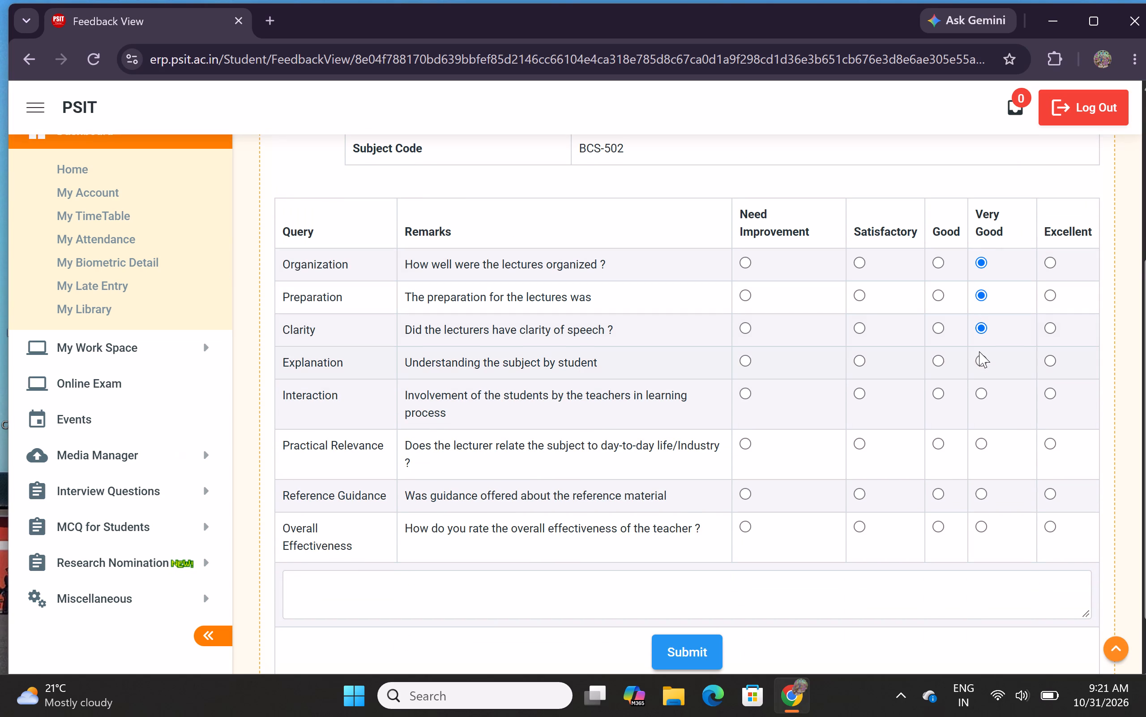
{"action": "left_click", "coordinate": [979, 360]}
{"action": "left_click", "coordinate": [980, 397]}
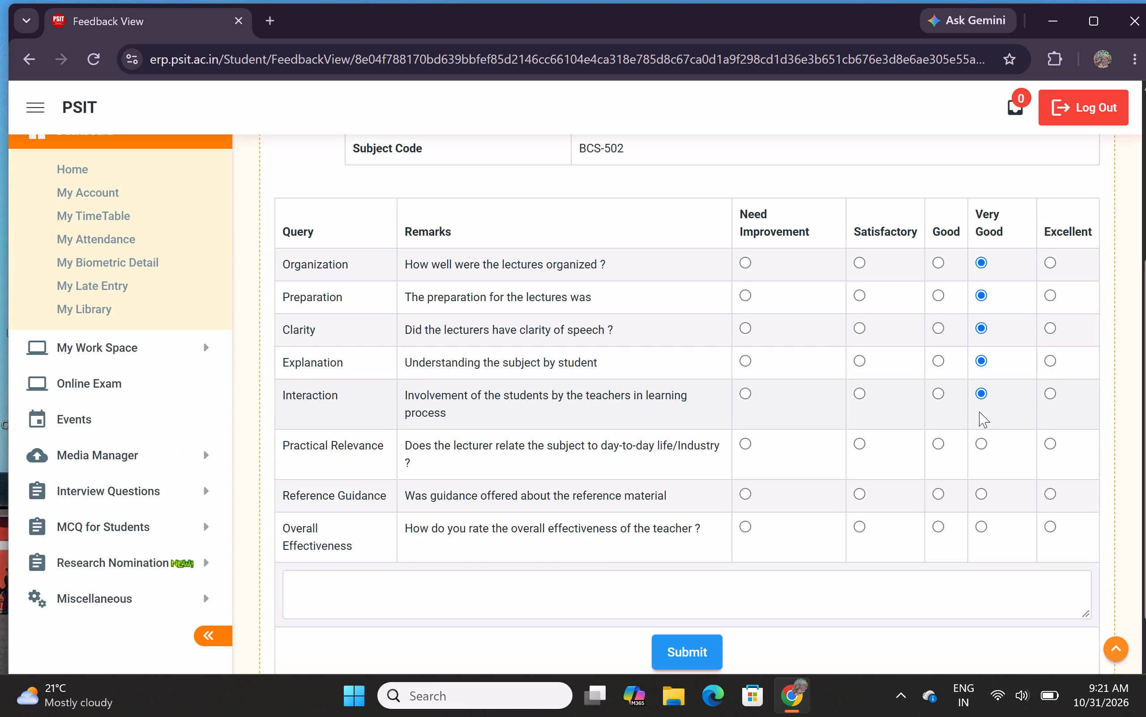
{"action": "left_click", "coordinate": [981, 446]}
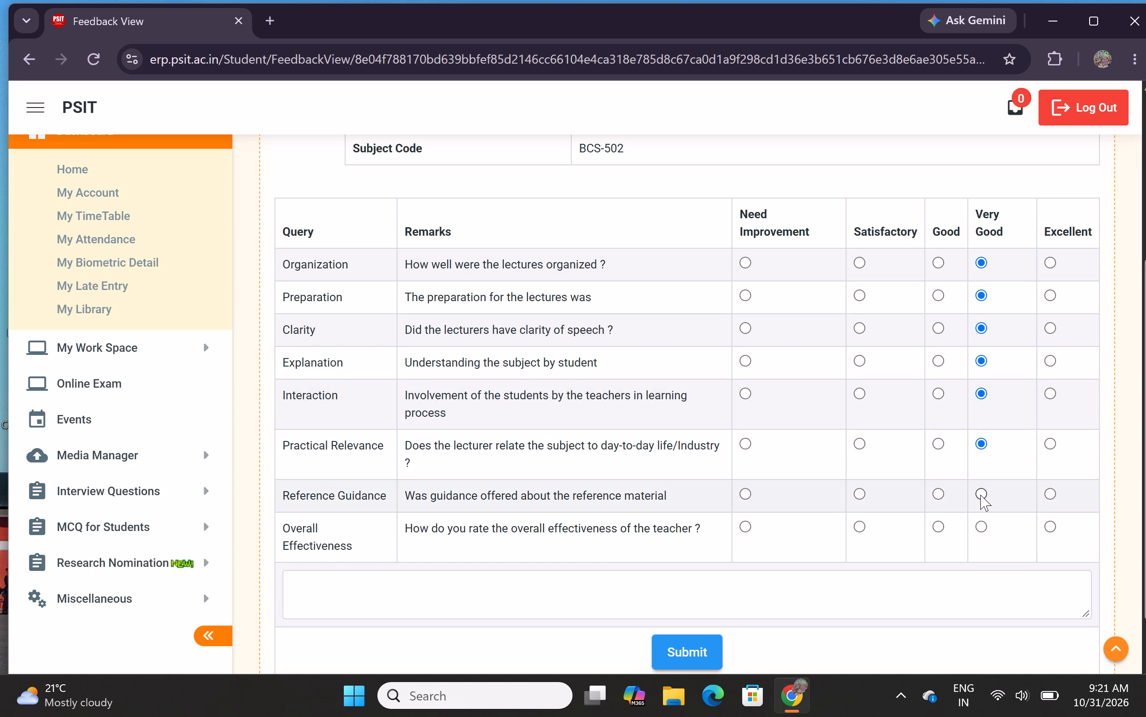
{"action": "left_click", "coordinate": [981, 495]}
{"action": "left_click", "coordinate": [979, 528]}
{"action": "scroll", "coordinate": [765, 489], "scroll_direction": "down", "scroll_amount": 3}
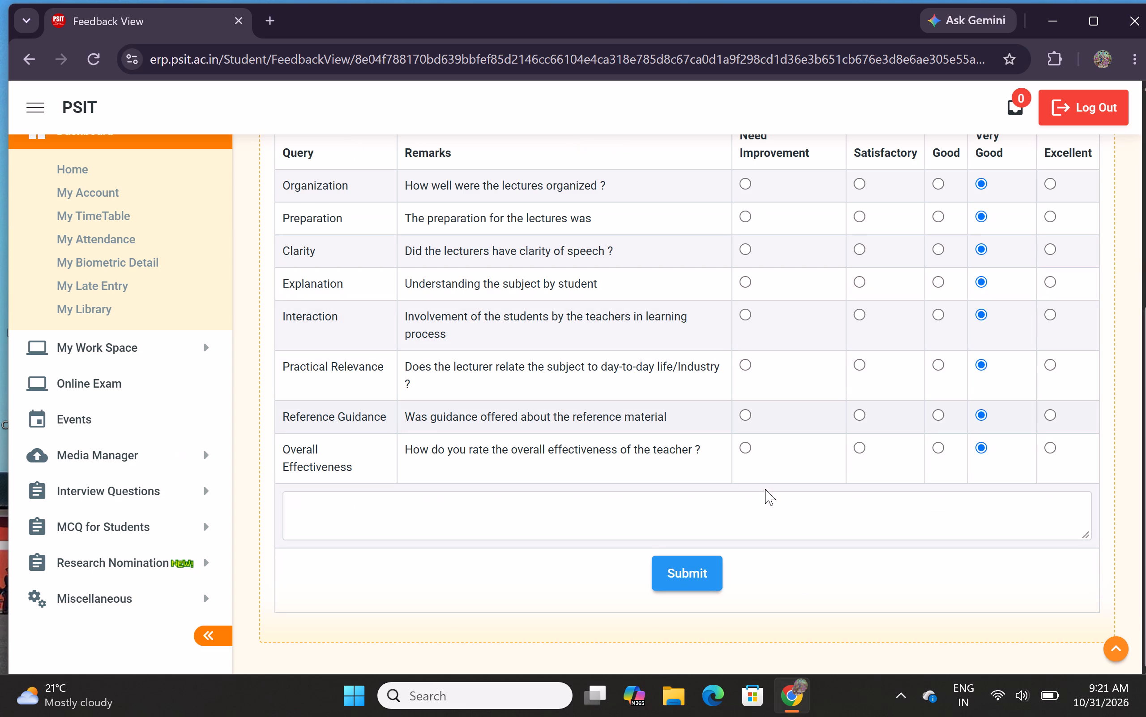
{"action": "left_click", "coordinate": [693, 573]}
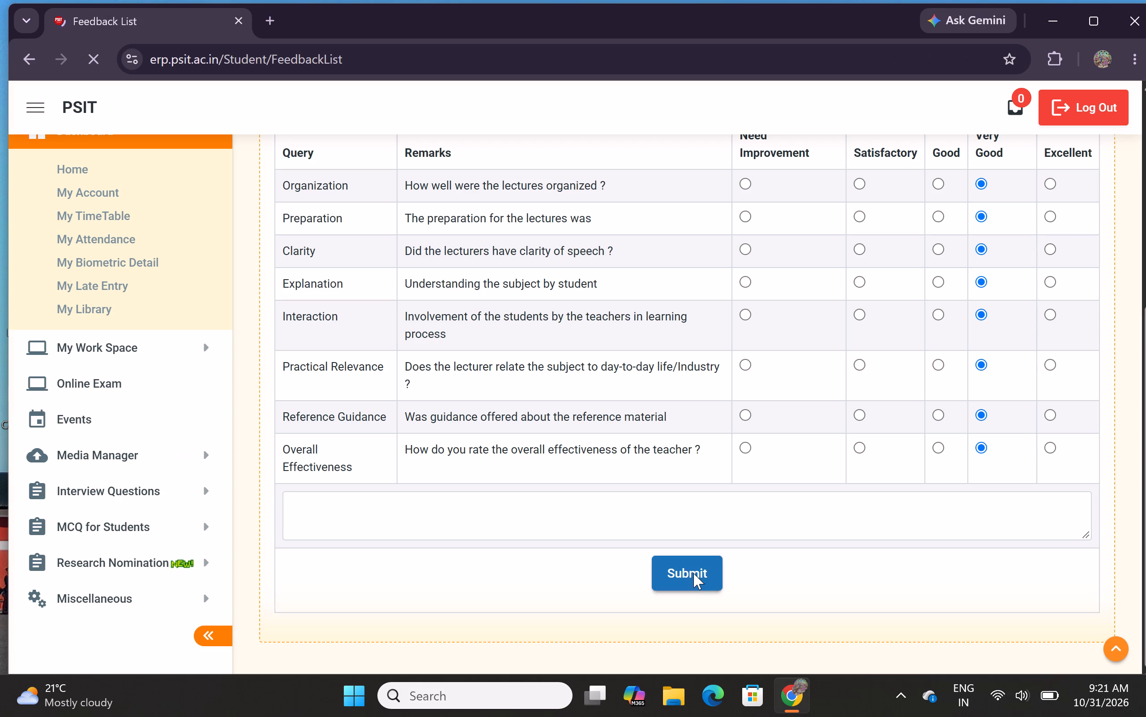
Open the Database Management System (BCS-501) feedback form and rate all eight queries Very Good.
{"action": "left_click", "coordinate": [1033, 508]}
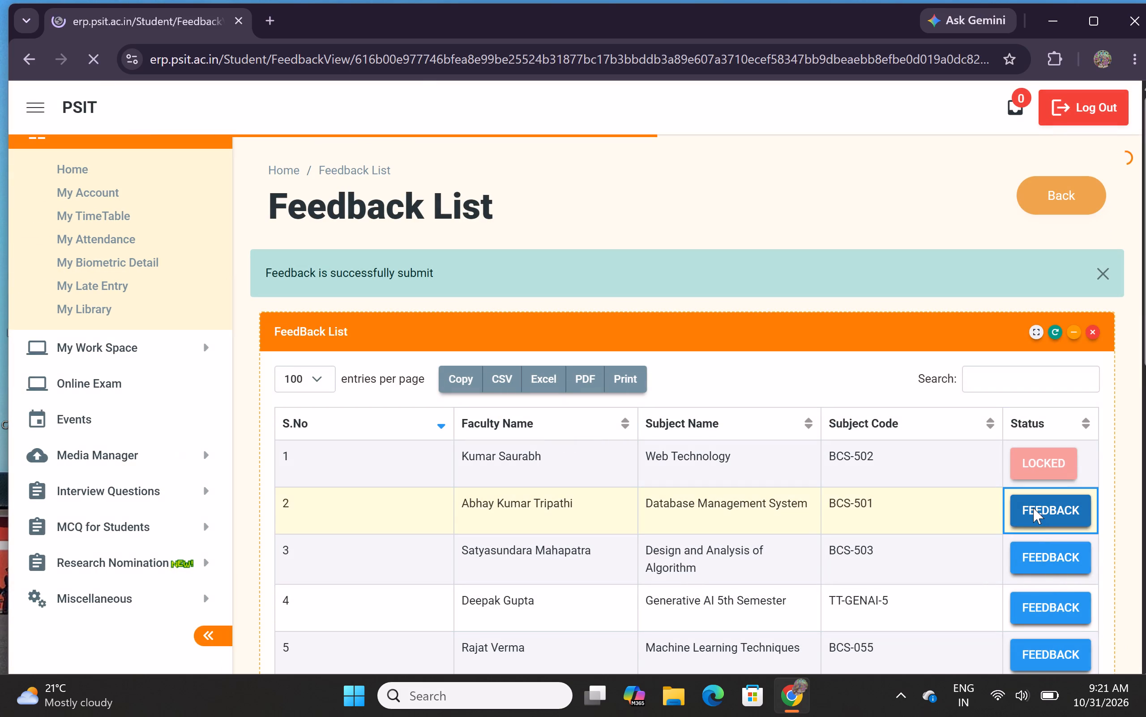
{"action": "scroll", "coordinate": [1001, 510], "scroll_direction": "down", "scroll_amount": 3}
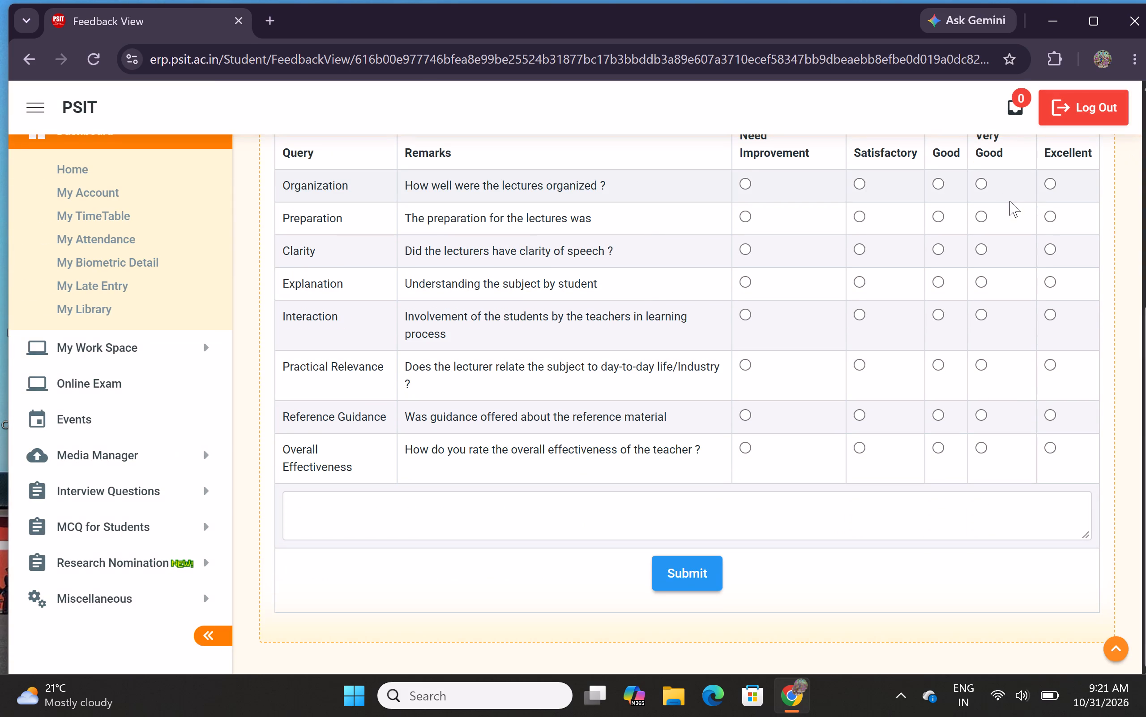
{"action": "left_click", "coordinate": [982, 178]}
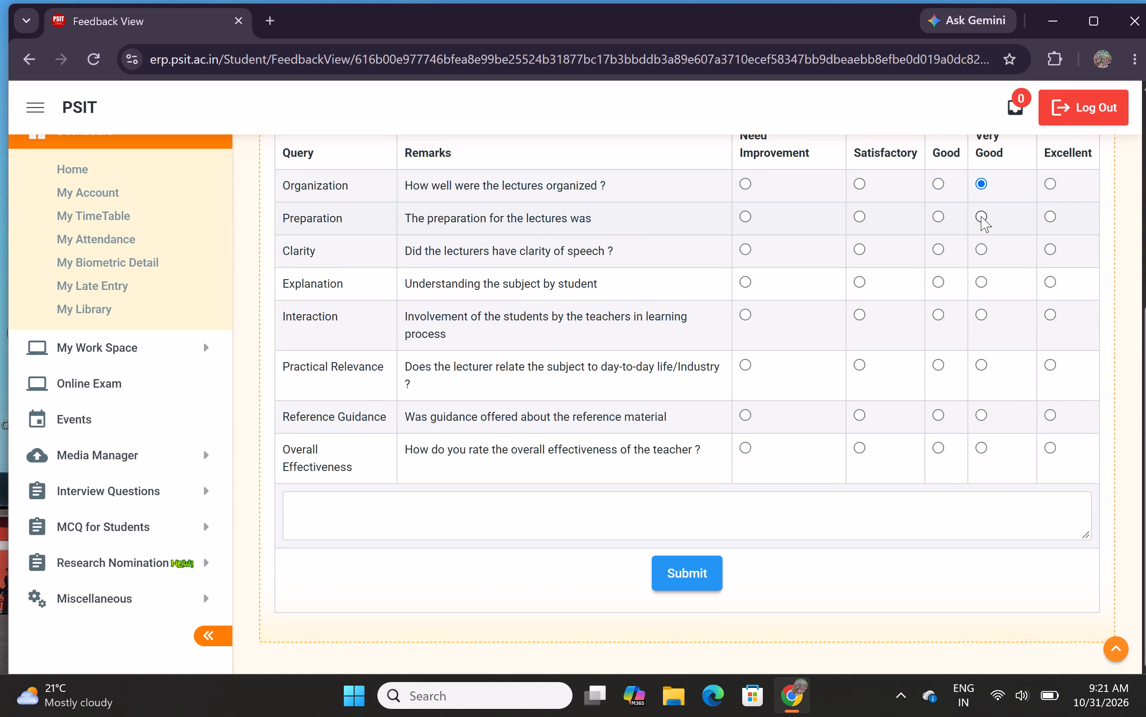
{"action": "left_click", "coordinate": [981, 216]}
{"action": "left_click", "coordinate": [981, 246]}
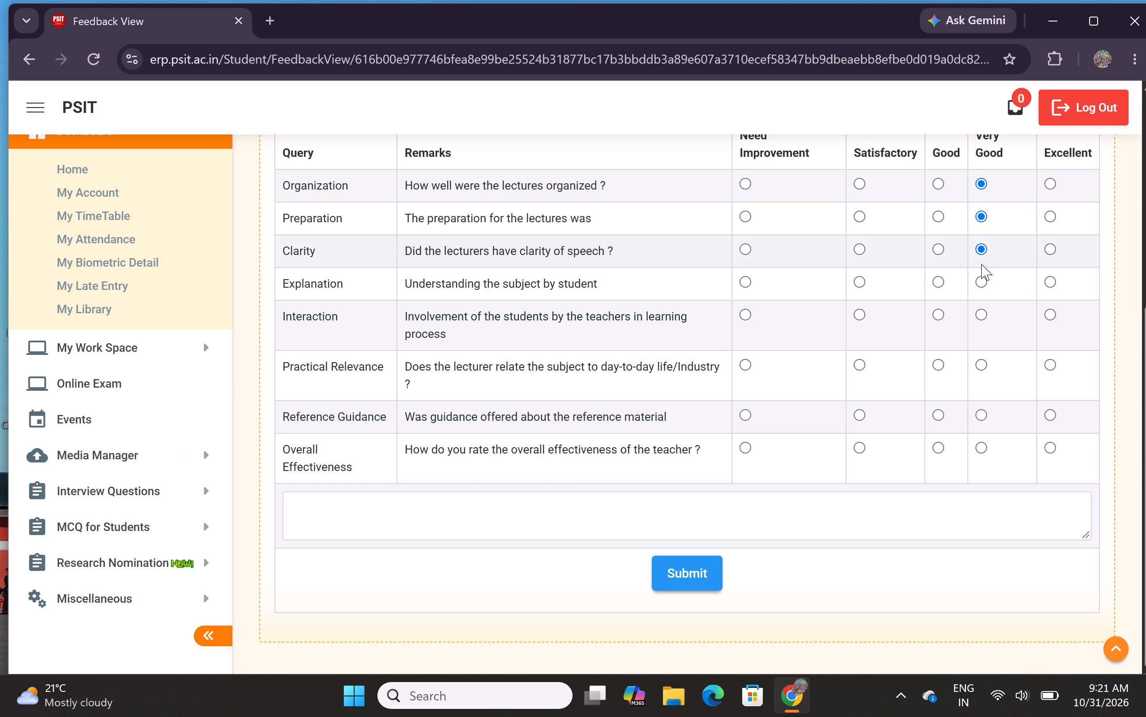
{"action": "left_click", "coordinate": [982, 287]}
{"action": "left_click", "coordinate": [983, 315]}
{"action": "left_click", "coordinate": [981, 364]}
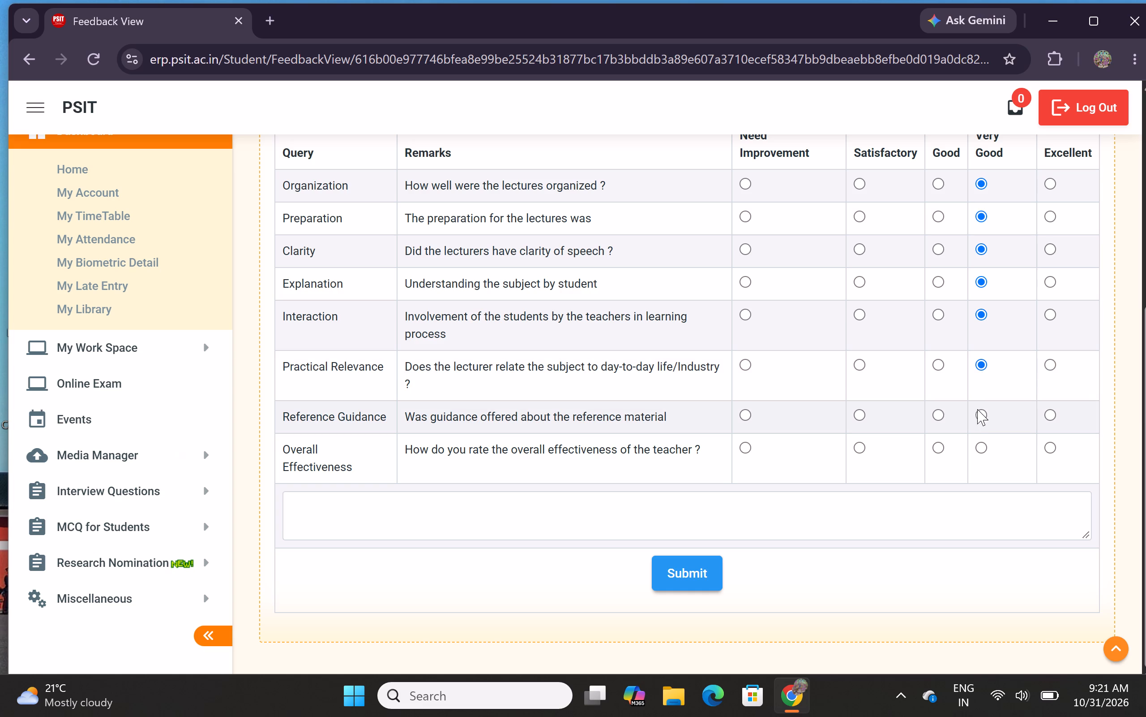
{"action": "left_click", "coordinate": [981, 413]}
{"action": "left_click", "coordinate": [981, 444]}
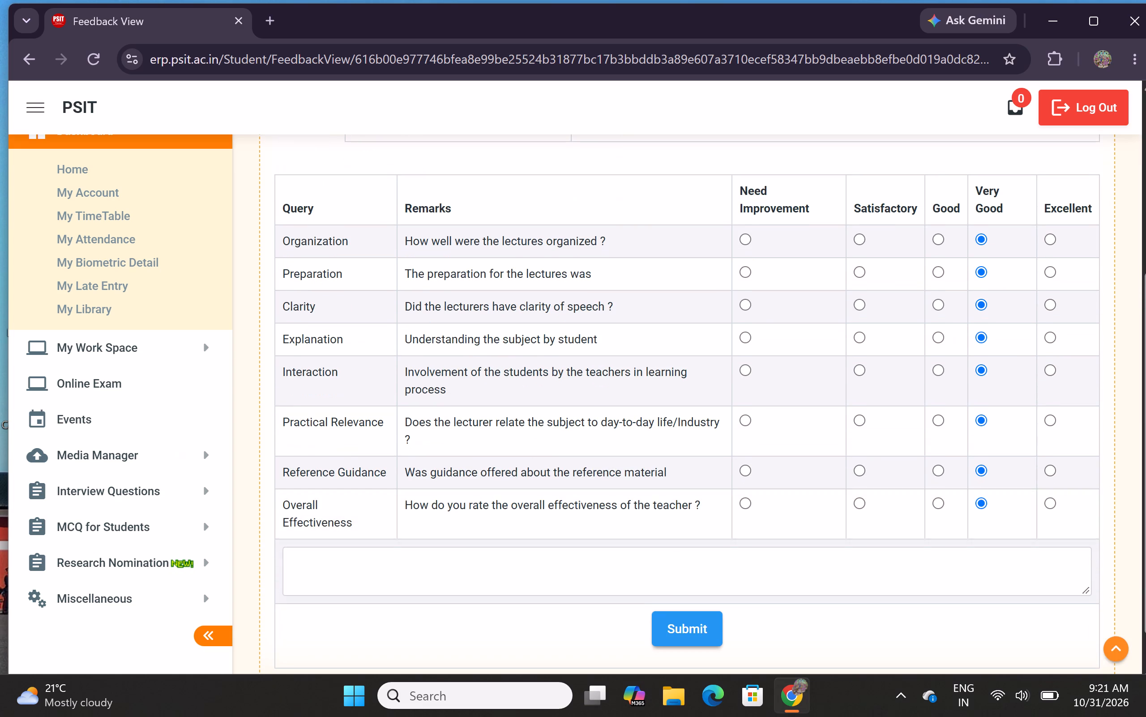
Change all eight Database Management System (BCS-501) query ratings to Excellent and submit the feedback.
{"action": "left_click", "coordinate": [1052, 239]}
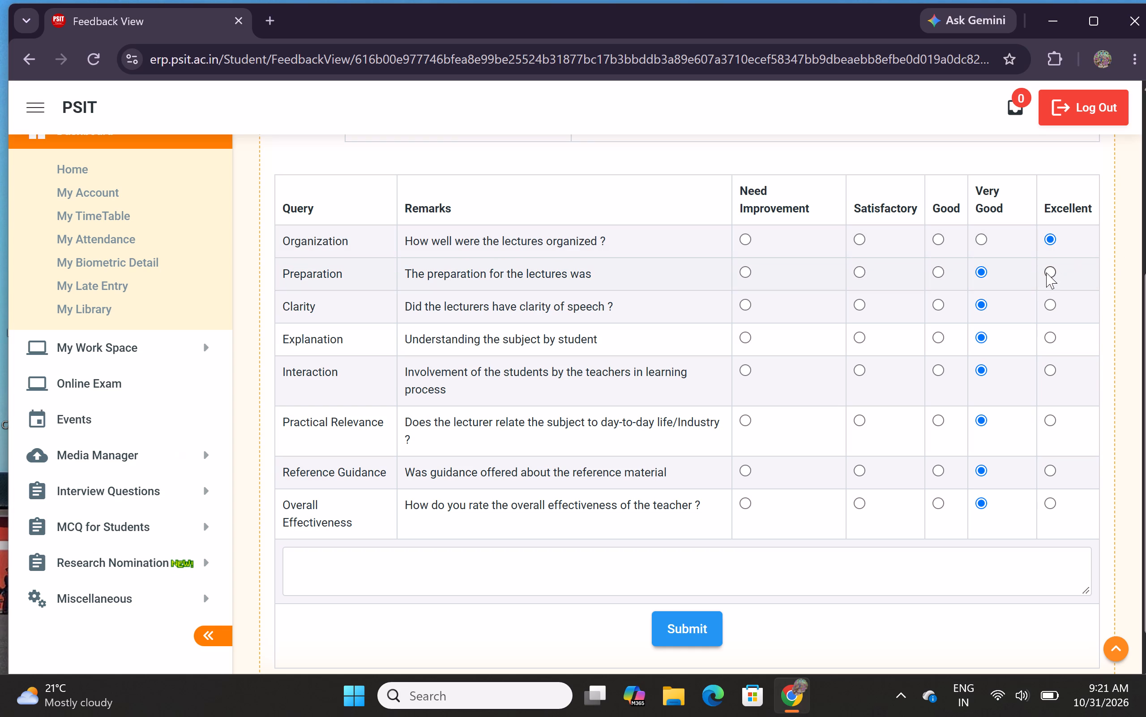
{"action": "left_click", "coordinate": [1046, 273]}
{"action": "left_click", "coordinate": [1050, 302]}
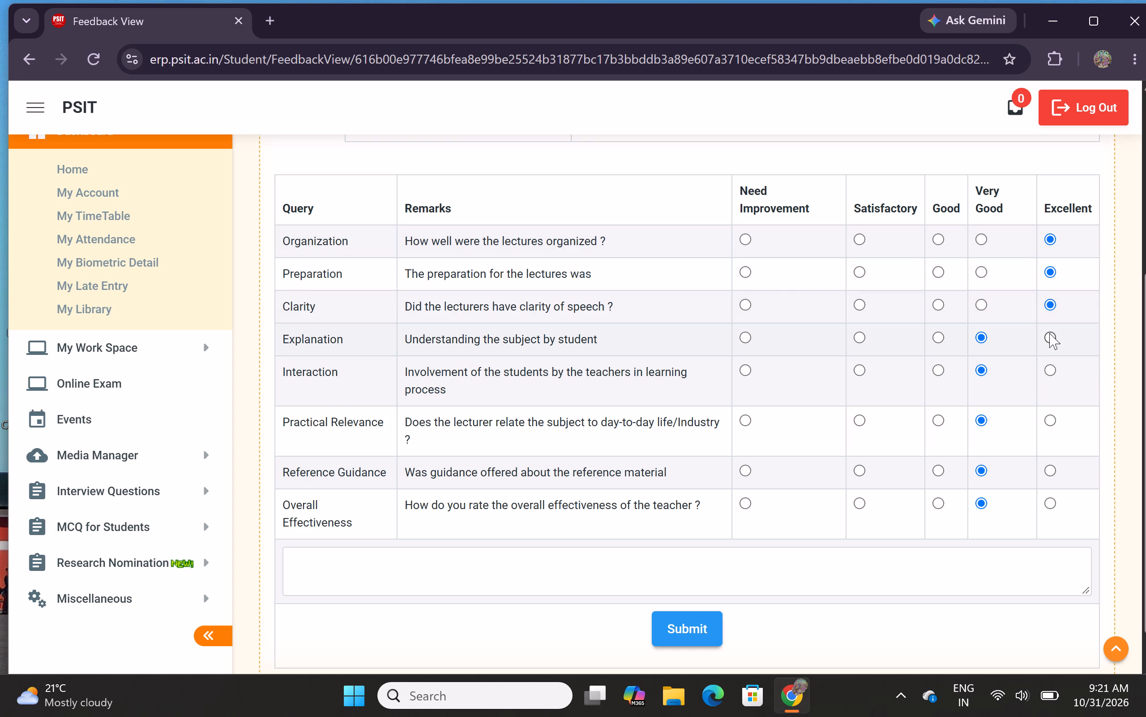
{"action": "left_click", "coordinate": [1051, 336]}
{"action": "left_click", "coordinate": [1050, 369]}
{"action": "left_click", "coordinate": [1049, 420]}
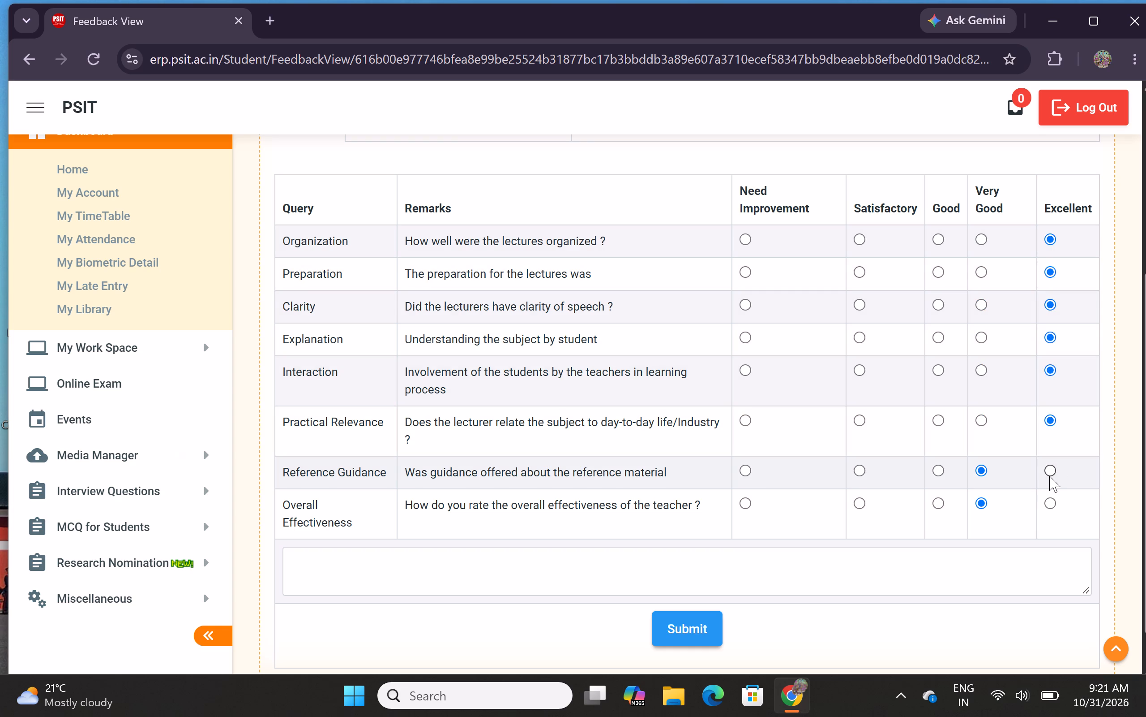
{"action": "left_click", "coordinate": [1049, 476]}
{"action": "left_click", "coordinate": [1049, 505]}
{"action": "left_click", "coordinate": [700, 631]}
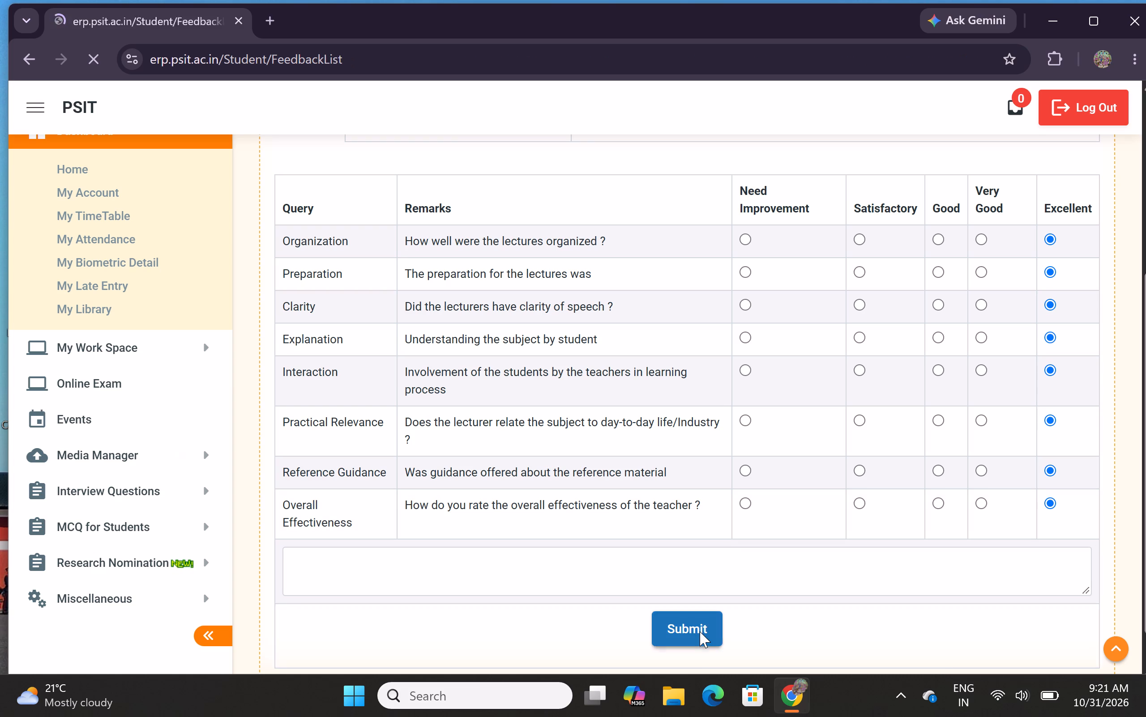
Submit the Design and Analysis of Algorithm (BCS-503) feedback with Organization, Preparation and Clarity rated Good and the other five queries Very Good.
{"action": "scroll", "coordinate": [700, 631], "scroll_direction": "down", "scroll_amount": 2}
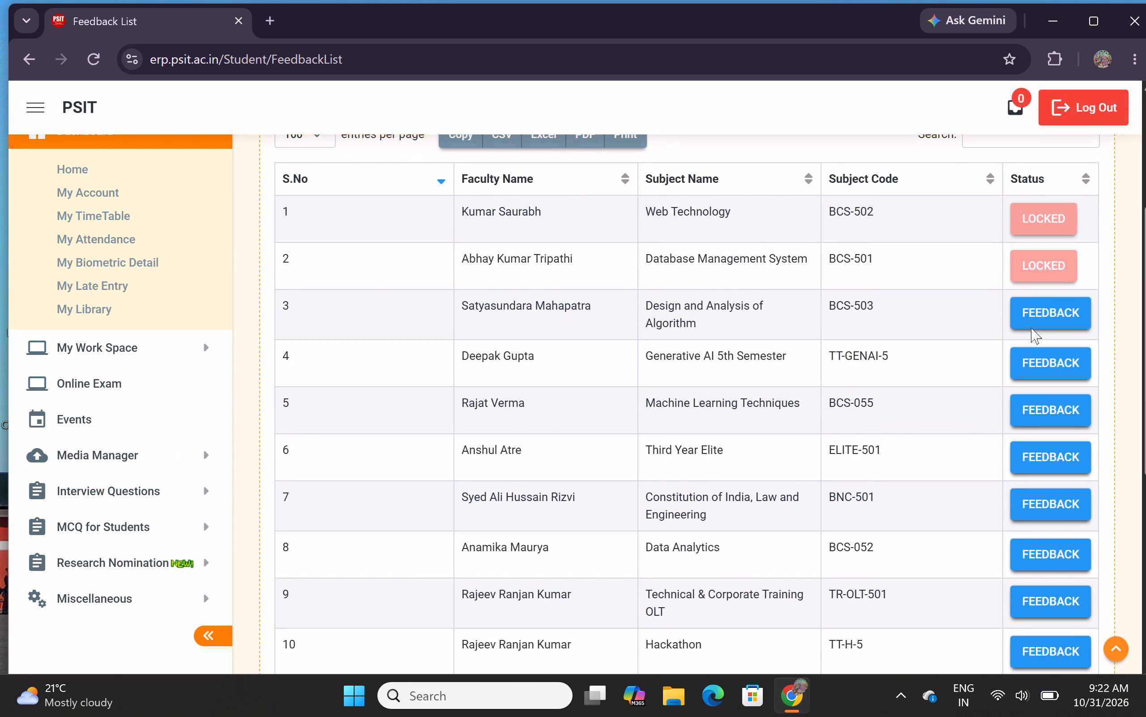
{"action": "left_click", "coordinate": [1041, 310]}
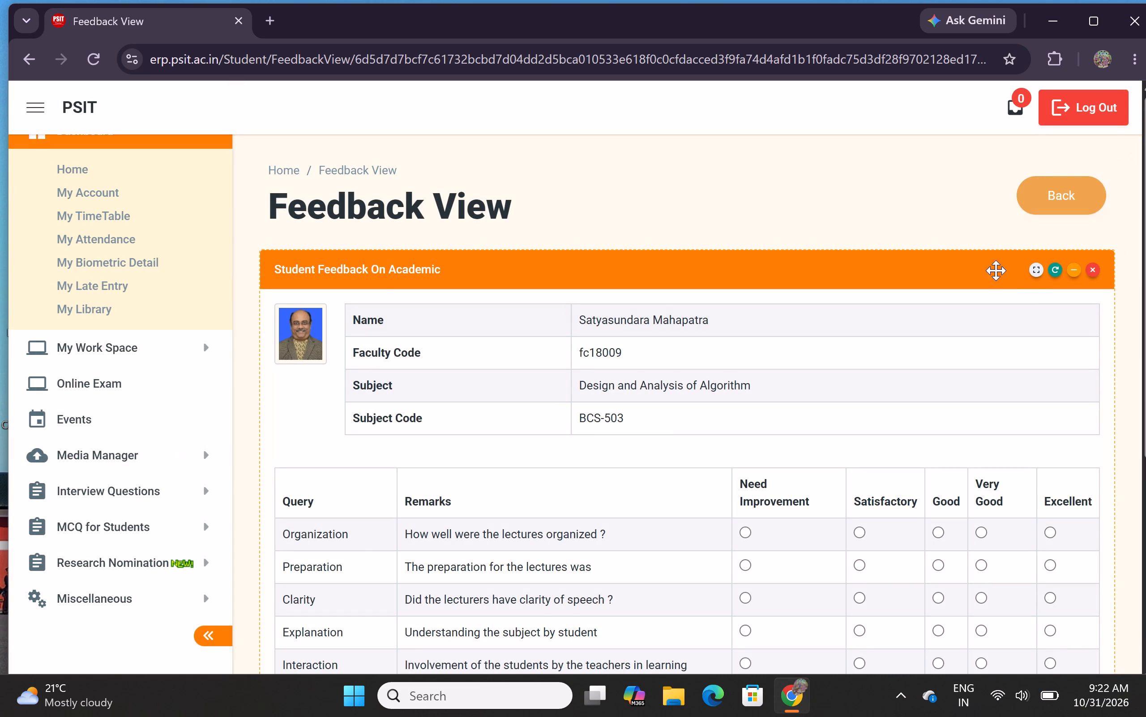
{"action": "scroll", "coordinate": [866, 386], "scroll_direction": "down", "scroll_amount": 2}
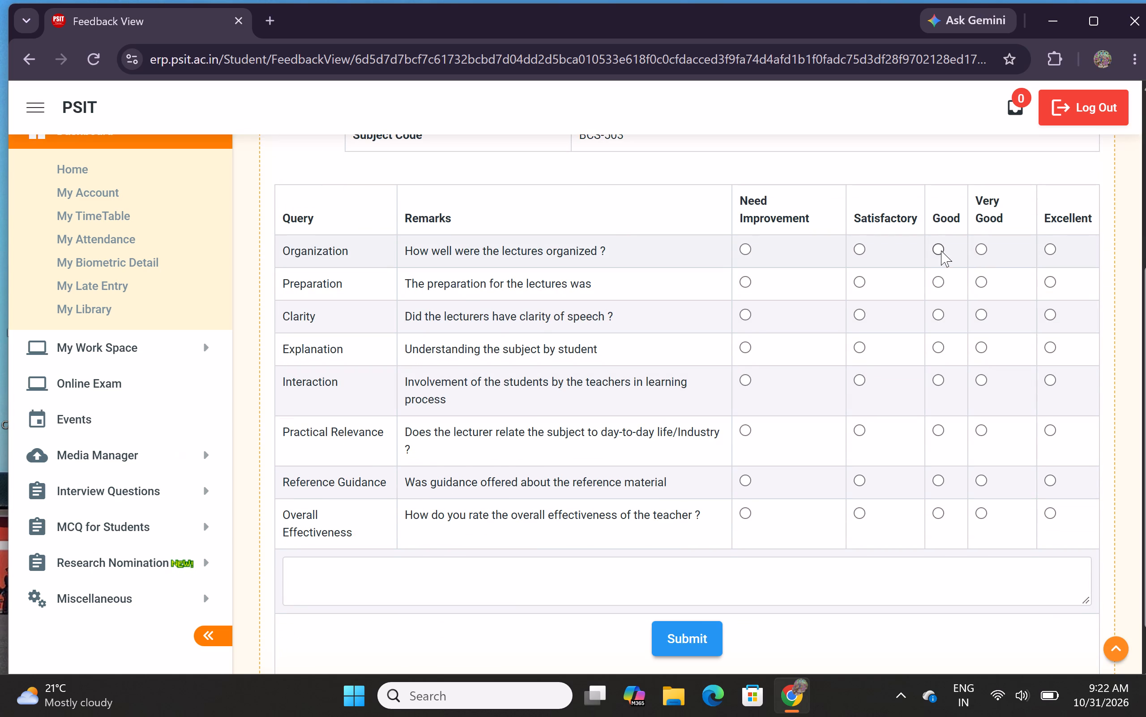
{"action": "left_click", "coordinate": [941, 251]}
{"action": "left_click", "coordinate": [938, 277]}
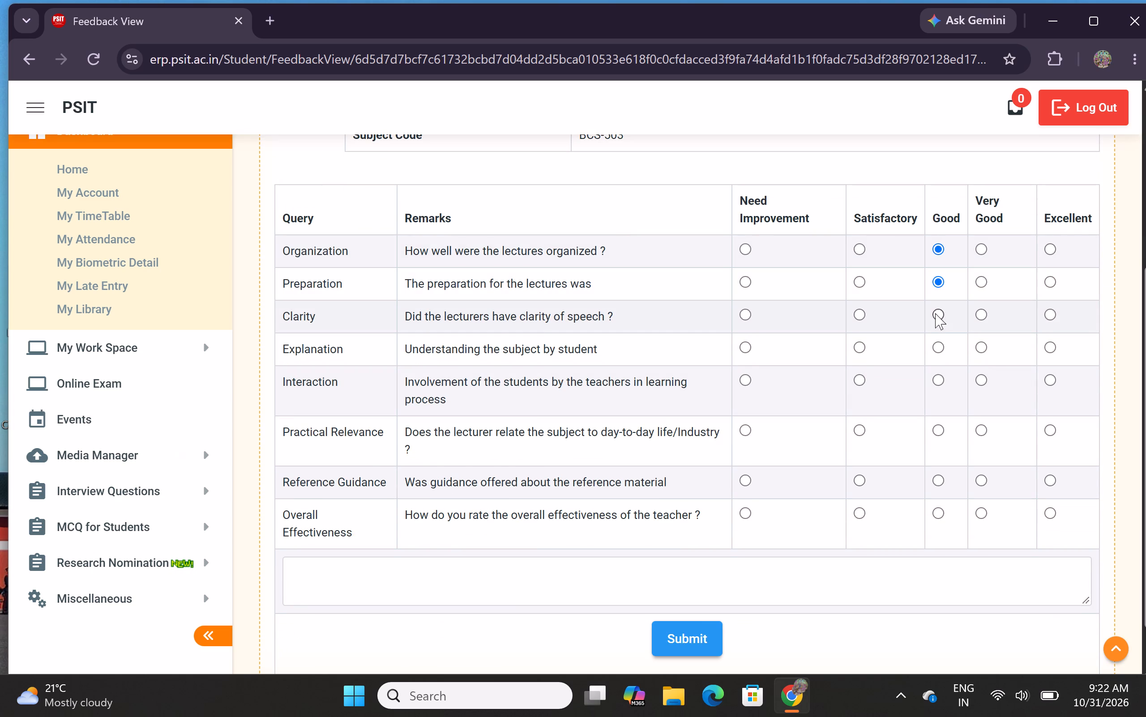
{"action": "left_click", "coordinate": [939, 322]}
{"action": "left_click", "coordinate": [939, 316]}
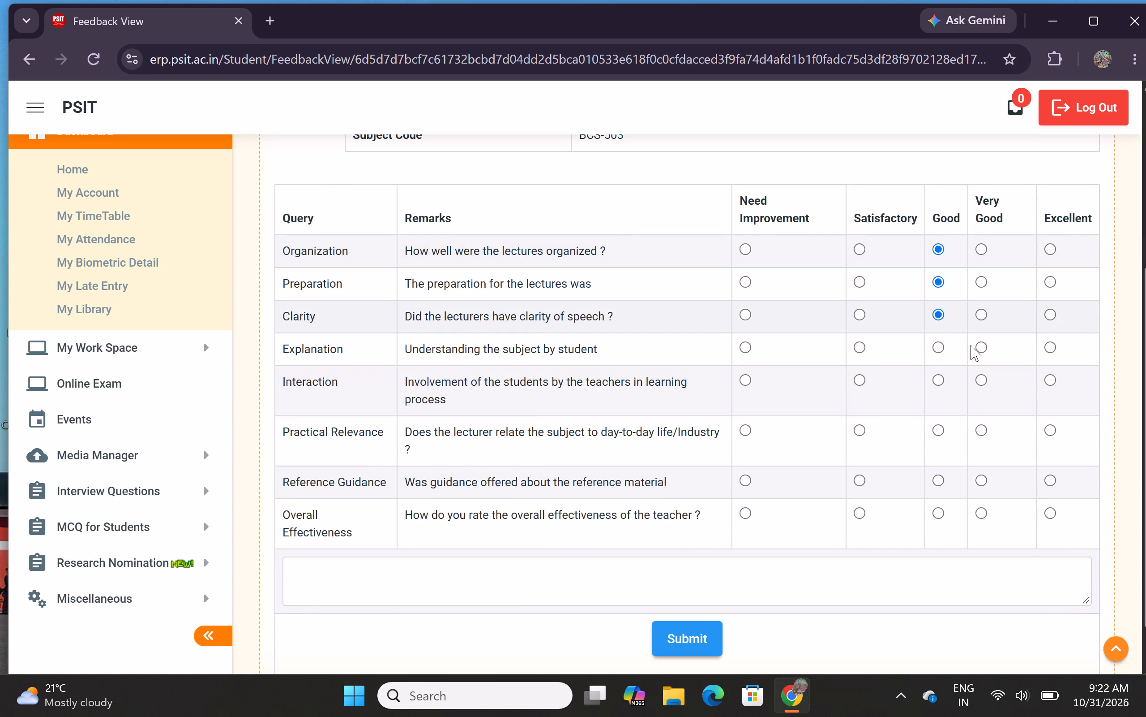
{"action": "left_click", "coordinate": [981, 345]}
{"action": "left_click", "coordinate": [980, 377]}
{"action": "left_click", "coordinate": [984, 431]}
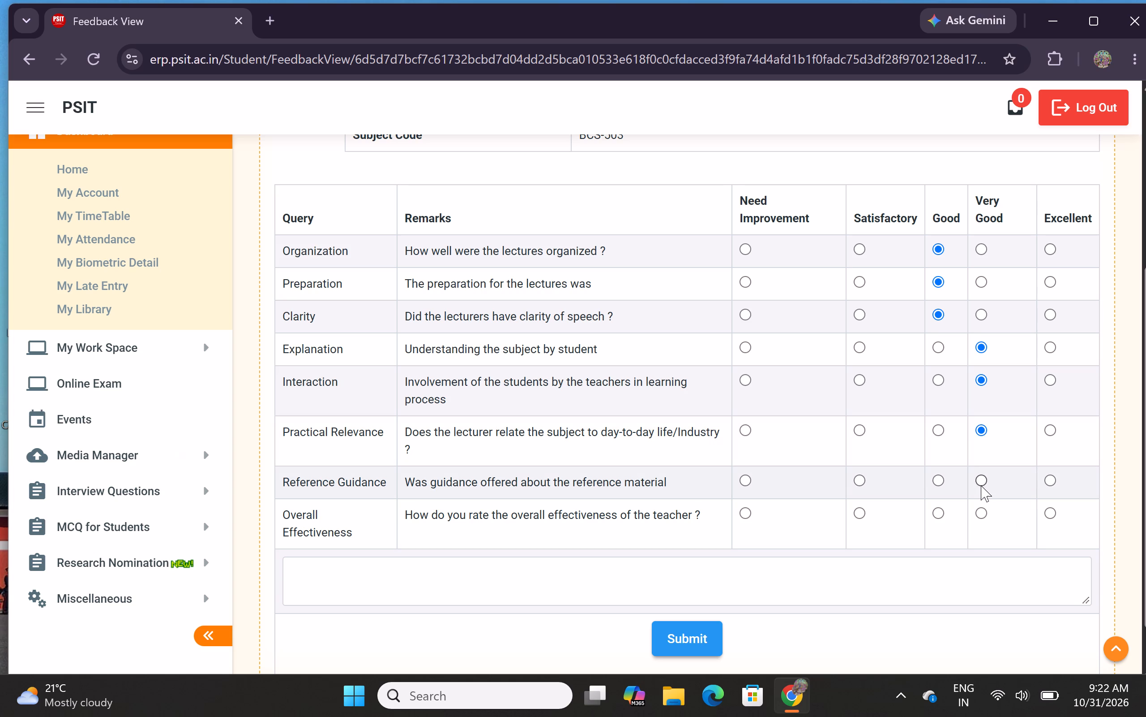
{"action": "left_click", "coordinate": [981, 485]}
{"action": "left_click", "coordinate": [983, 514]}
{"action": "left_click", "coordinate": [685, 645]}
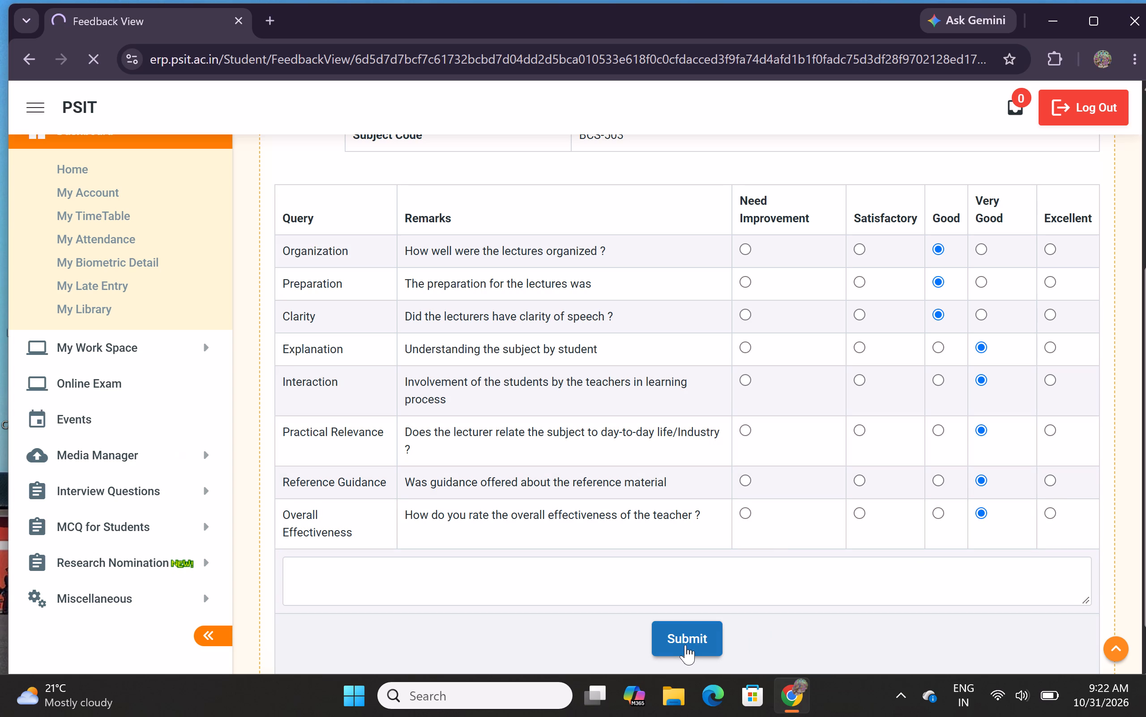
Fill in the Generative AI 5th Semester (TT-GENAI-5) feedback with all eight queries rated Excellent and submit it.
{"action": "scroll", "coordinate": [685, 645], "scroll_direction": "down", "scroll_amount": 1}
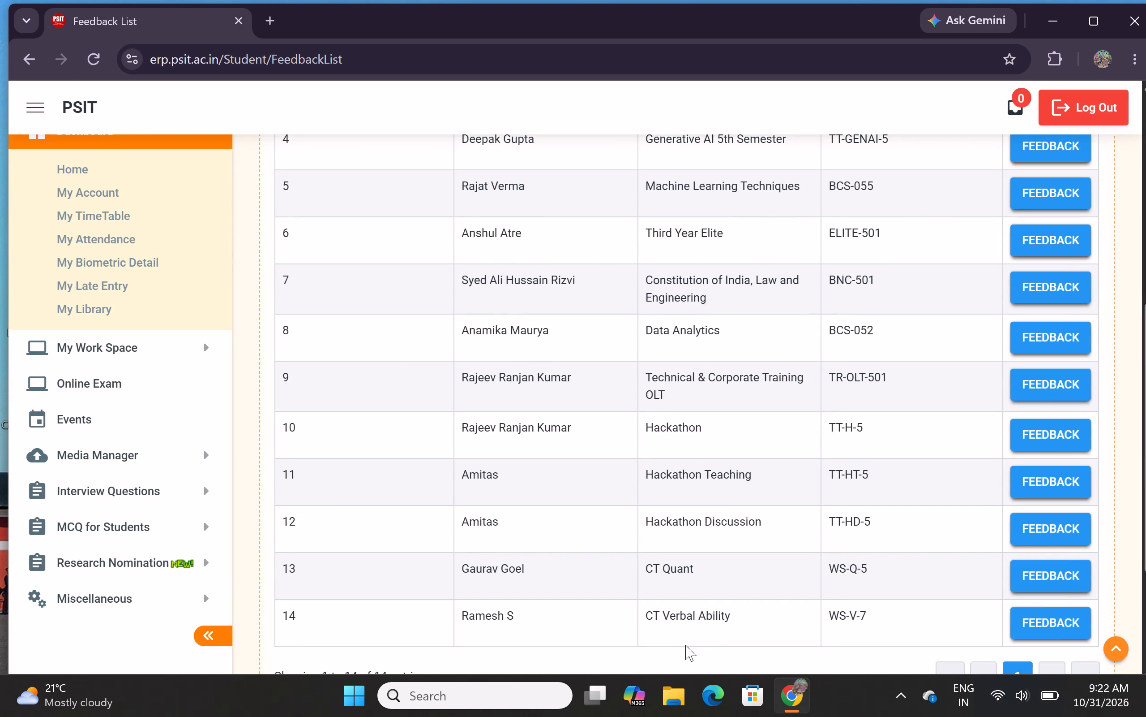
{"action": "scroll", "coordinate": [685, 645], "scroll_direction": "down", "scroll_amount": 2}
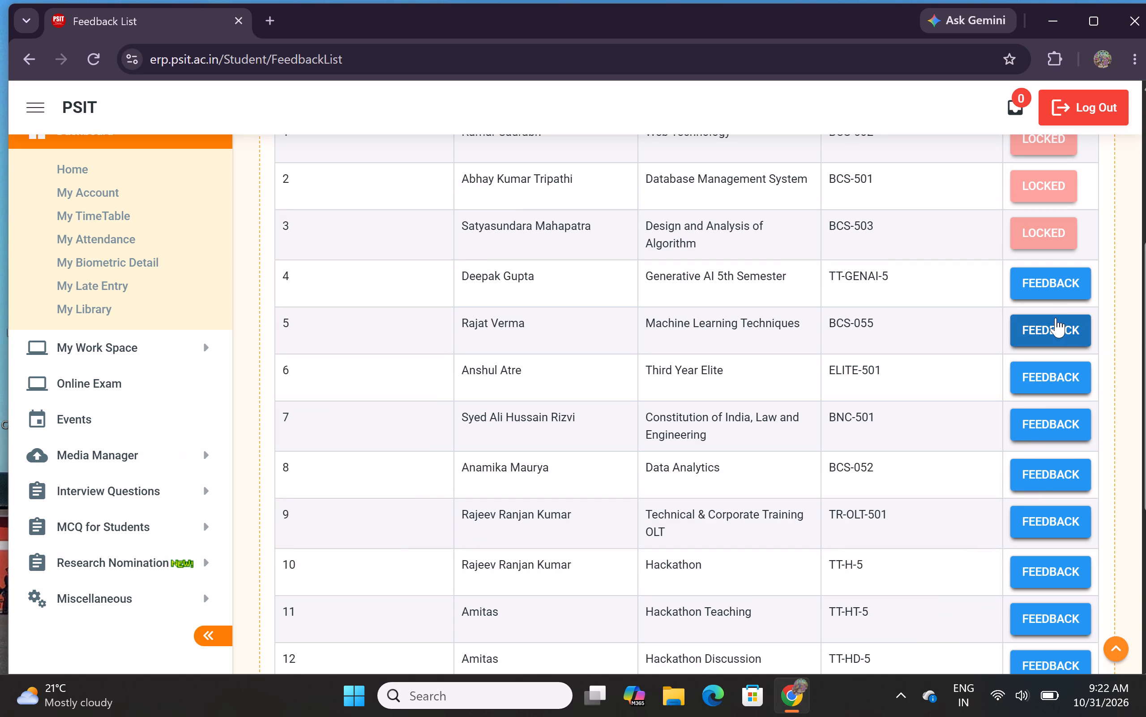
{"action": "left_click", "coordinate": [1051, 273]}
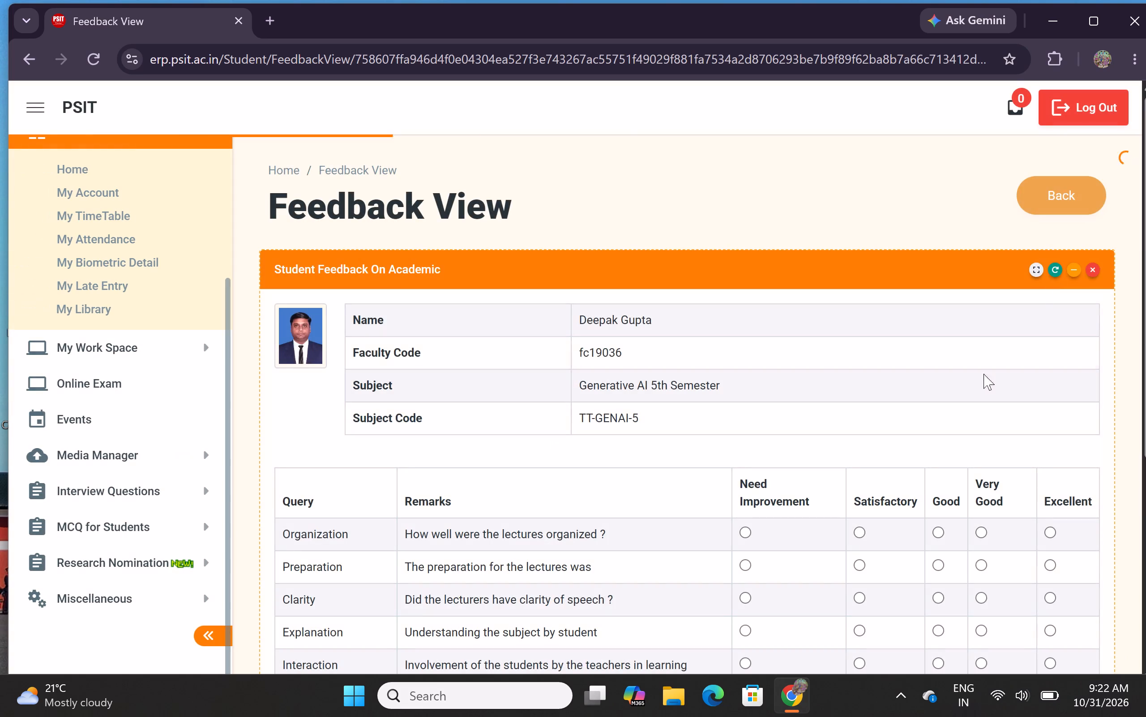
{"action": "scroll", "coordinate": [953, 516], "scroll_direction": "down", "scroll_amount": 3}
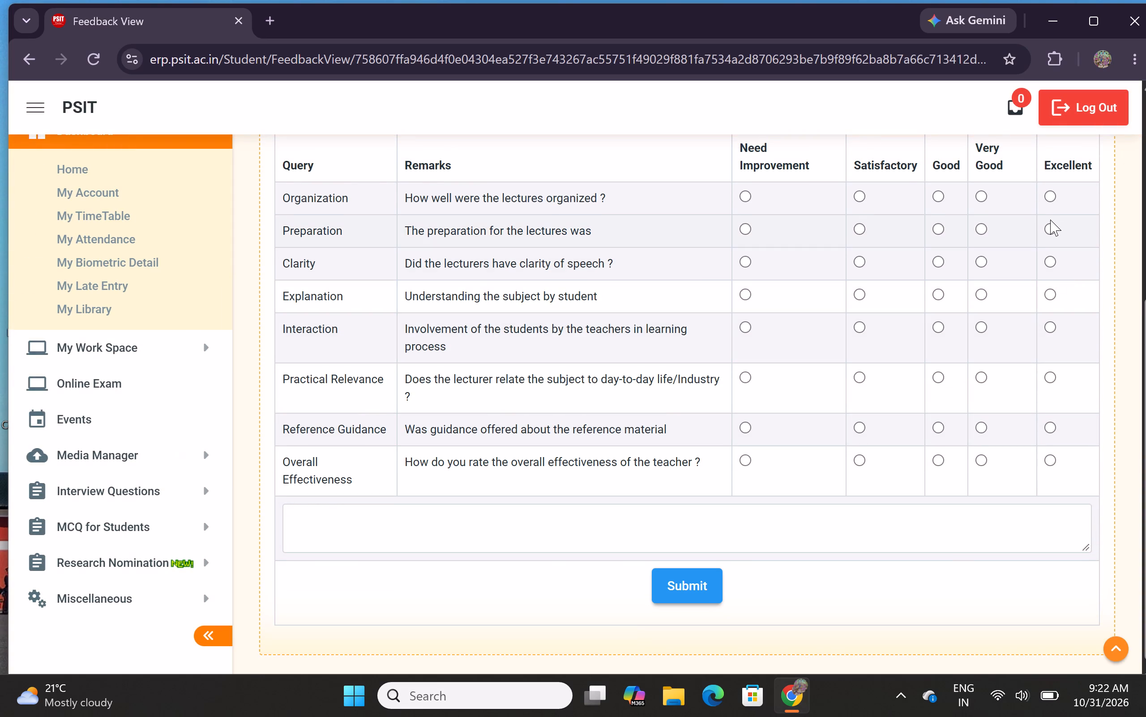
{"action": "left_click_drag", "start_coordinate": [1053, 203], "coordinate": [1050, 196]}
{"action": "left_click", "coordinate": [1050, 196]}
{"action": "left_click", "coordinate": [1048, 230]}
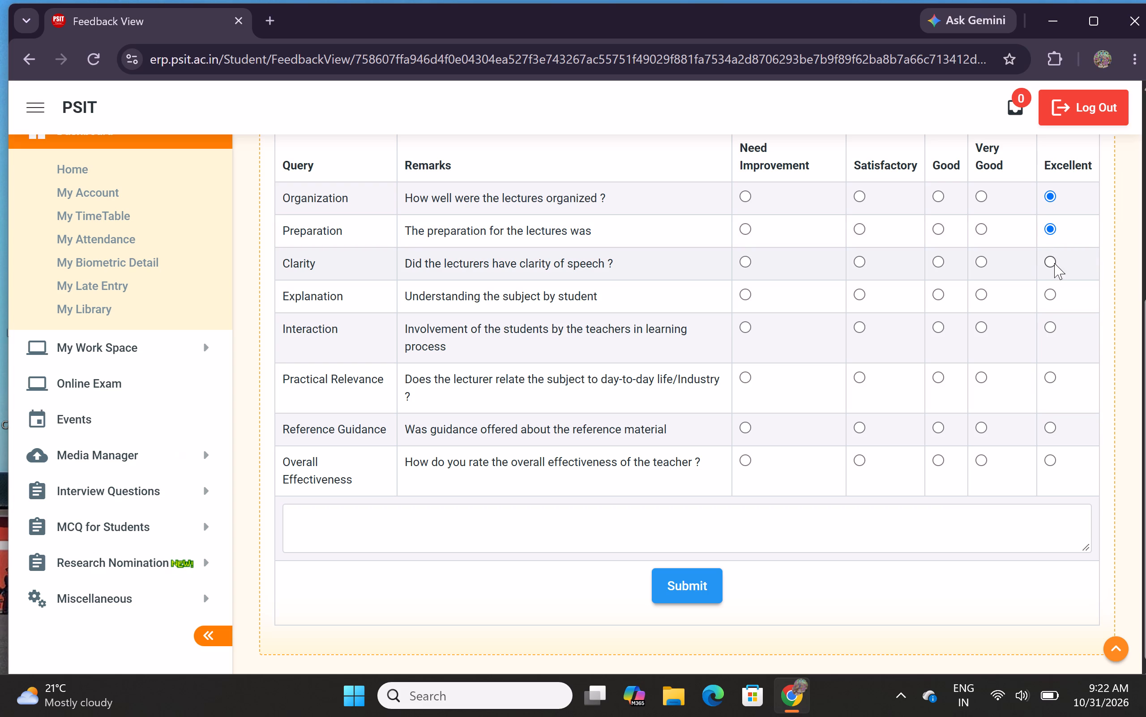
{"action": "left_click", "coordinate": [1052, 263]}
{"action": "left_click", "coordinate": [1049, 293]}
{"action": "left_click", "coordinate": [1052, 328]}
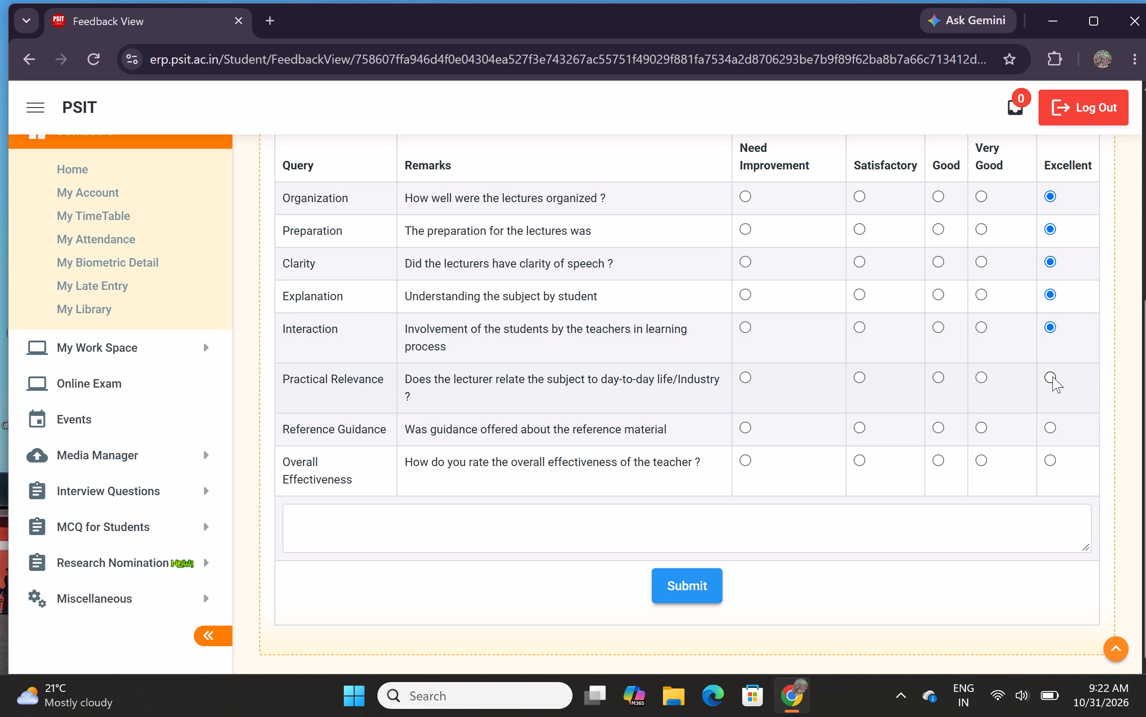
{"action": "left_click", "coordinate": [1052, 376]}
{"action": "left_click", "coordinate": [1050, 428]}
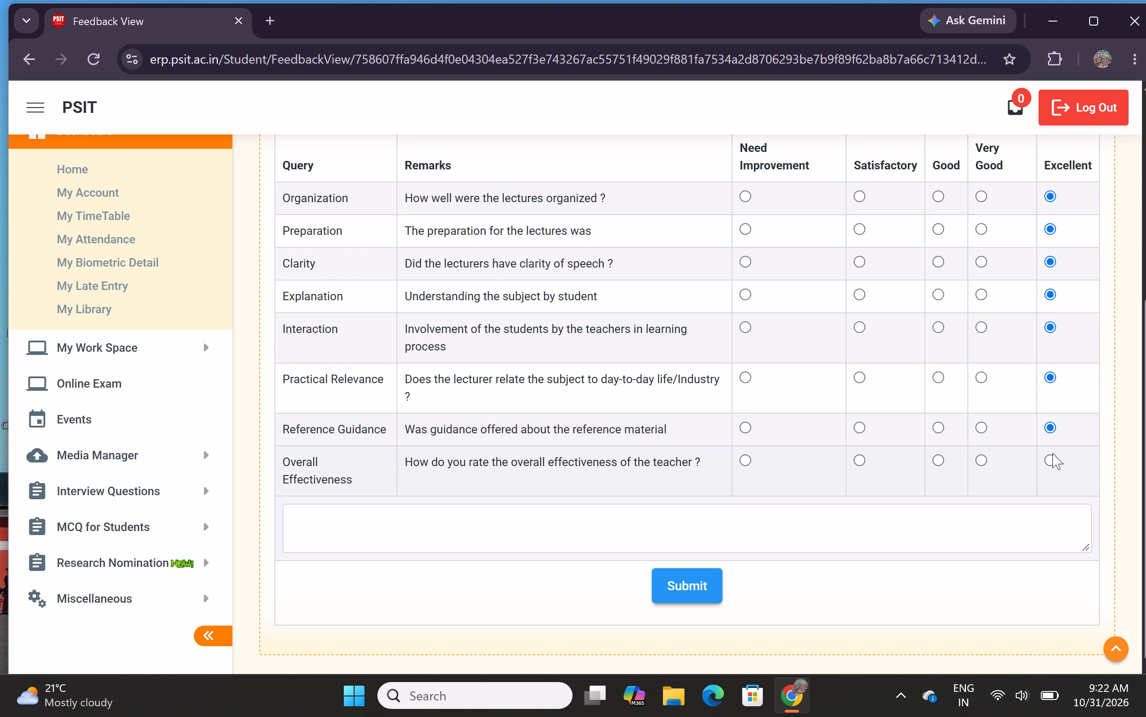
{"action": "left_click", "coordinate": [1052, 453]}
{"action": "left_click", "coordinate": [1052, 458]}
{"action": "left_click", "coordinate": [719, 573]}
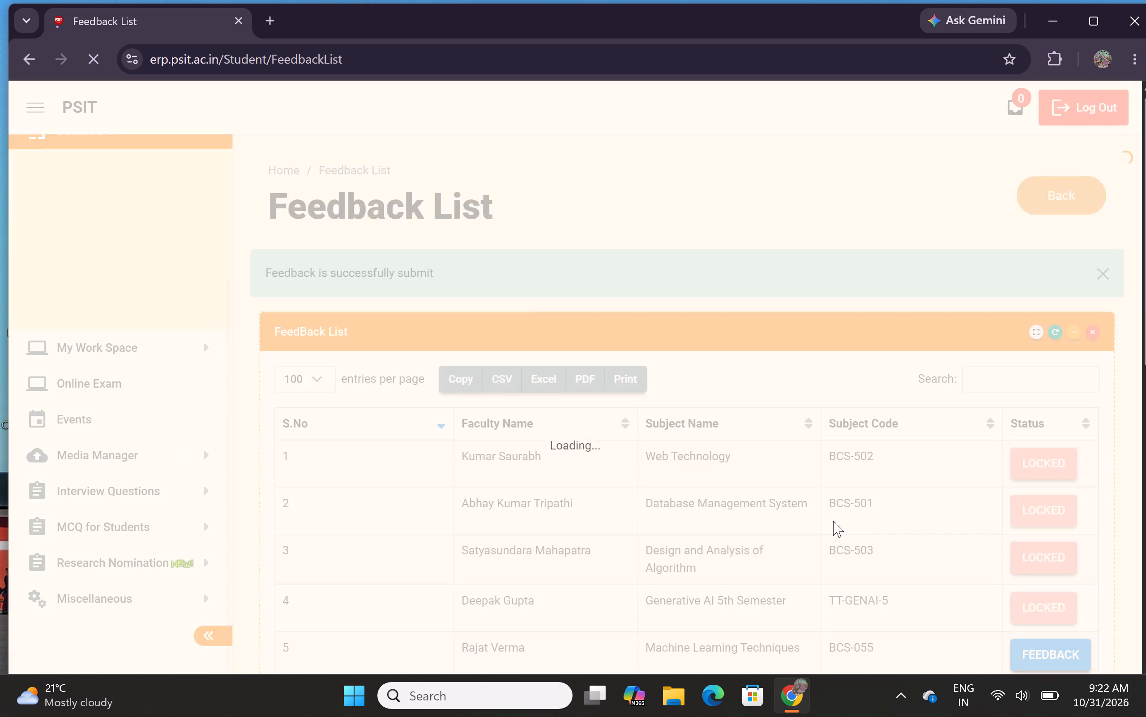
Fill in the Machine Learning Techniques (BCS-055) feedback with all eight queries rated Satisfactory and submit it.
{"action": "scroll", "coordinate": [880, 510], "scroll_direction": "down", "scroll_amount": 2}
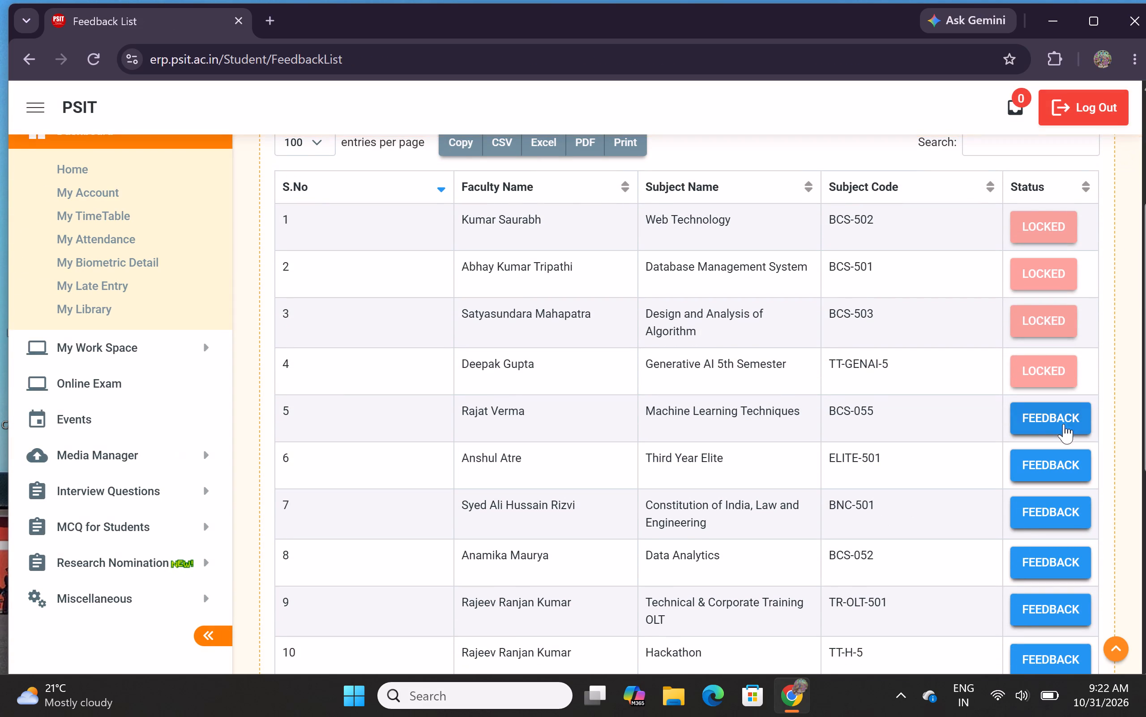
{"action": "left_click", "coordinate": [1064, 419]}
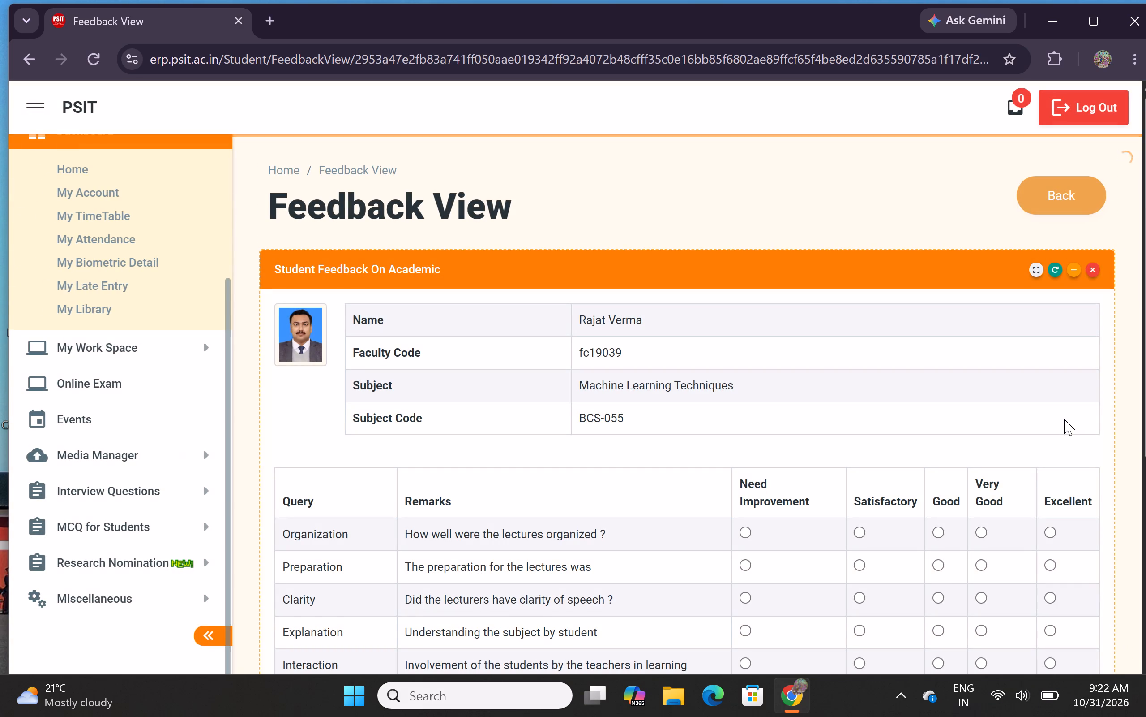
{"action": "scroll", "coordinate": [1064, 419], "scroll_direction": "down", "scroll_amount": 3}
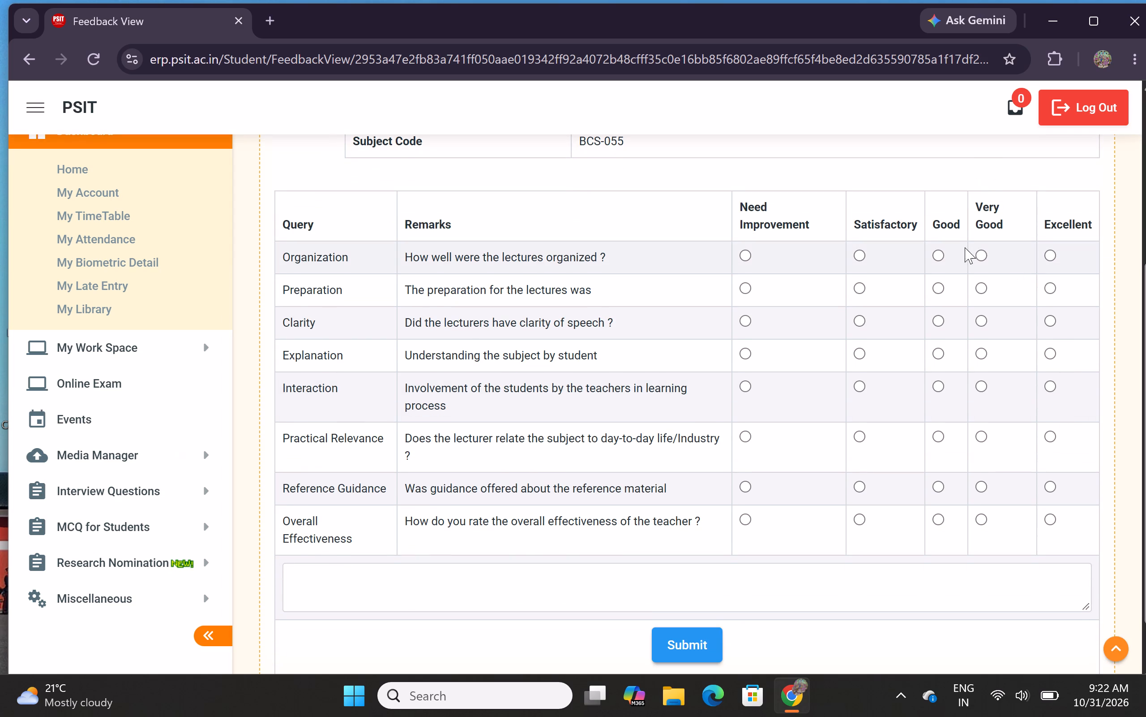
{"action": "left_click", "coordinate": [858, 254]}
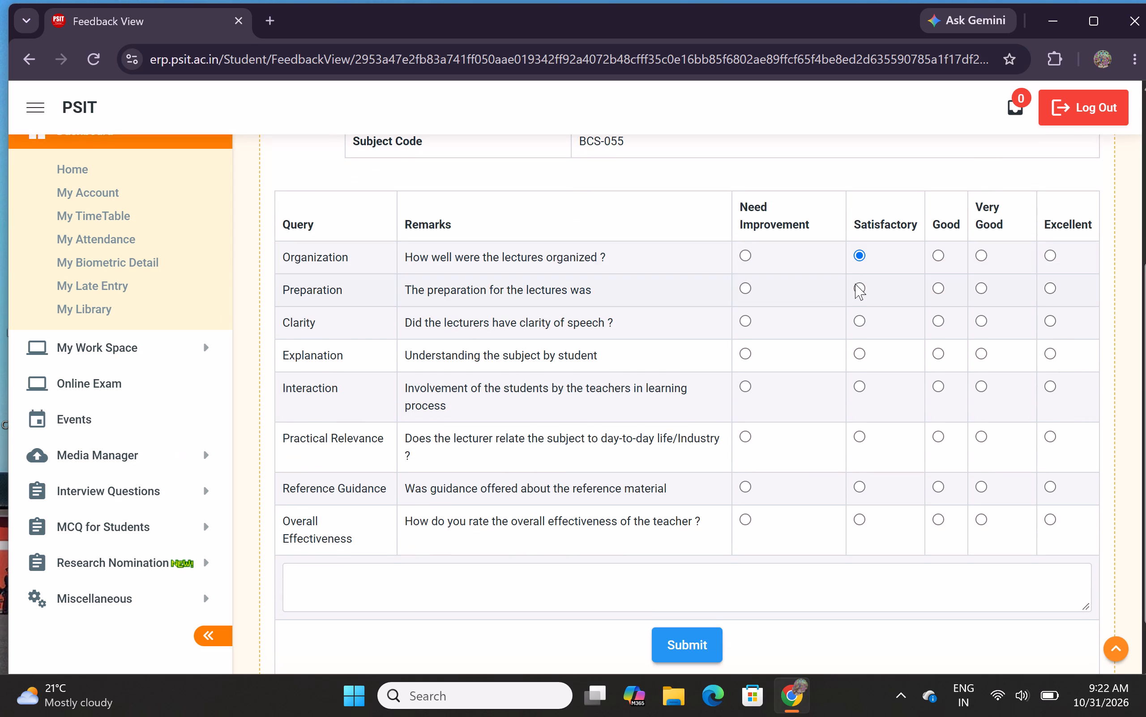
{"action": "left_click", "coordinate": [859, 292]}
{"action": "left_click", "coordinate": [858, 316]}
{"action": "left_click", "coordinate": [861, 358]}
{"action": "left_click", "coordinate": [860, 389]}
{"action": "left_click", "coordinate": [861, 432]}
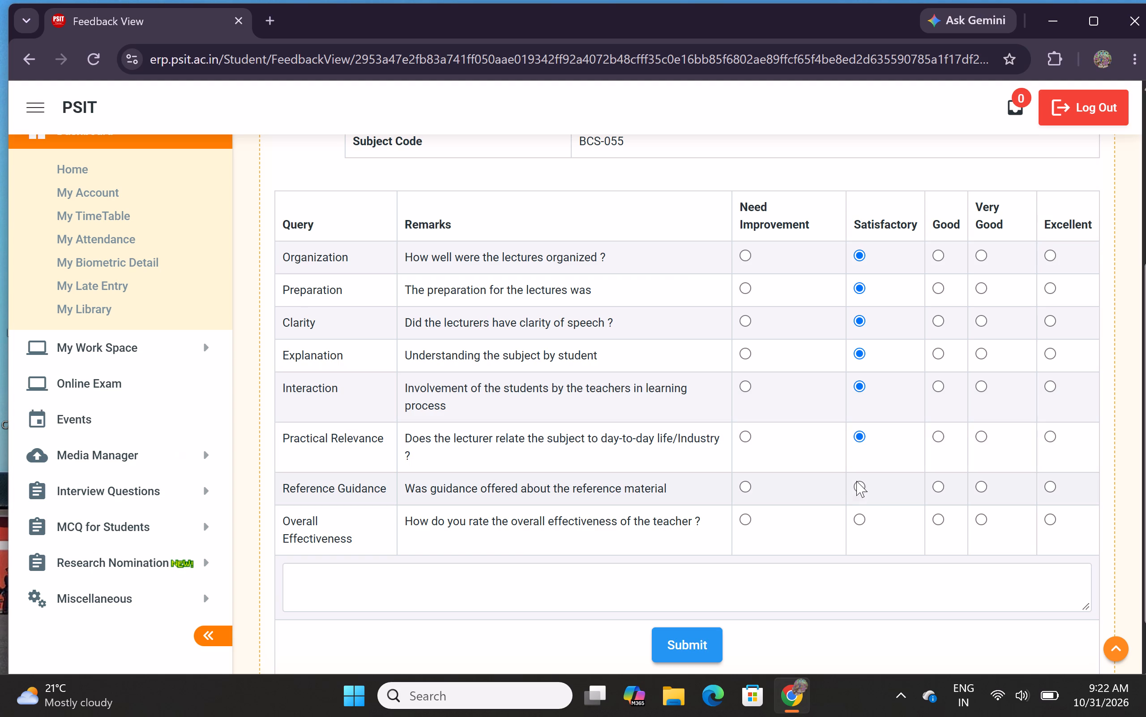
{"action": "left_click", "coordinate": [859, 485]}
{"action": "left_click", "coordinate": [859, 518]}
{"action": "scroll", "coordinate": [774, 564], "scroll_direction": "down", "scroll_amount": 2}
{"action": "left_click", "coordinate": [696, 570]}
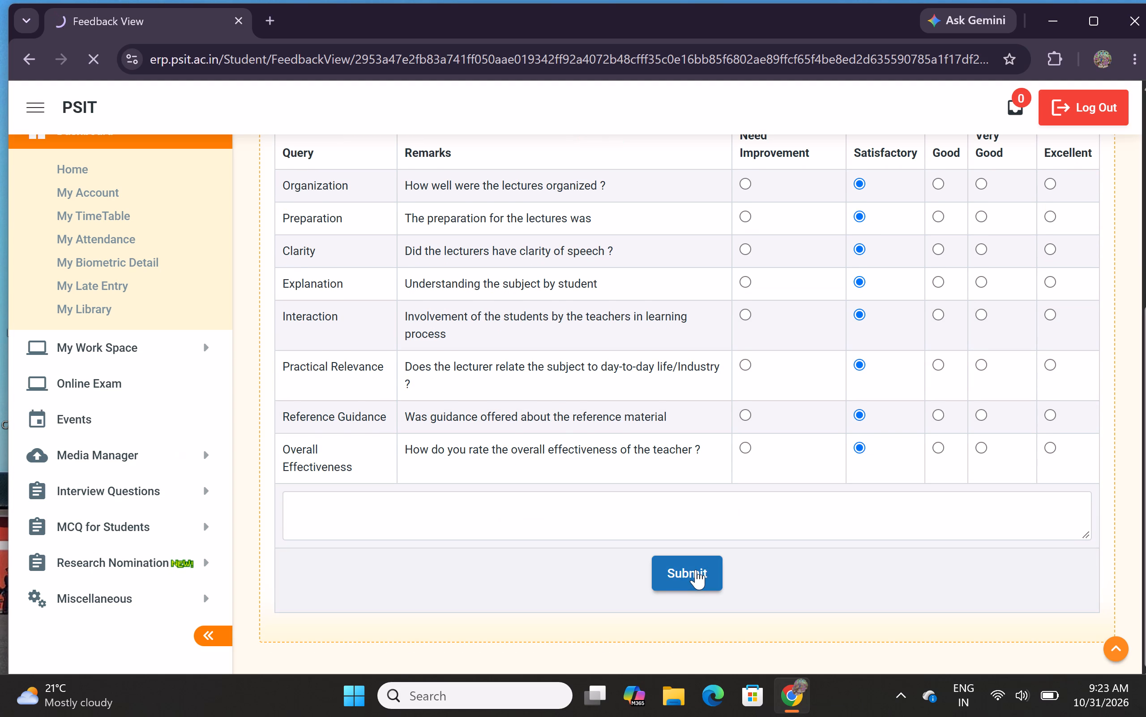
Fill in the Third Year Elite (ELITE-501) feedback with all eight queries rated Excellent and submit it.
{"action": "scroll", "coordinate": [696, 570], "scroll_direction": "down", "scroll_amount": 3}
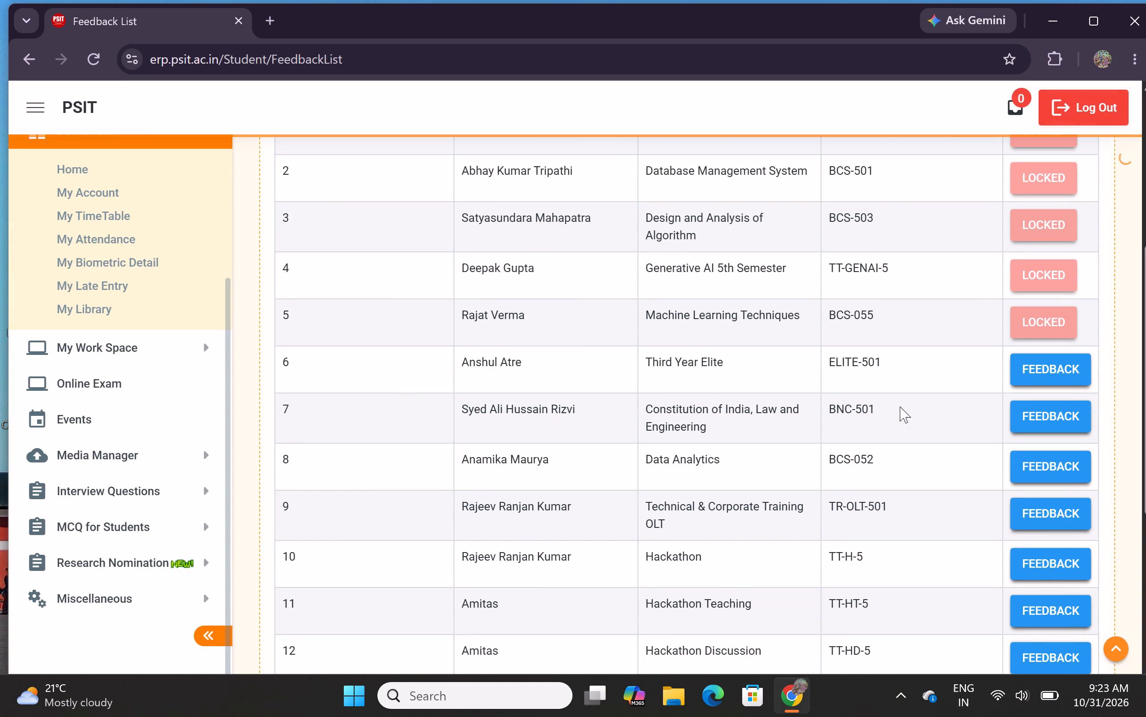
{"action": "left_click", "coordinate": [1042, 373]}
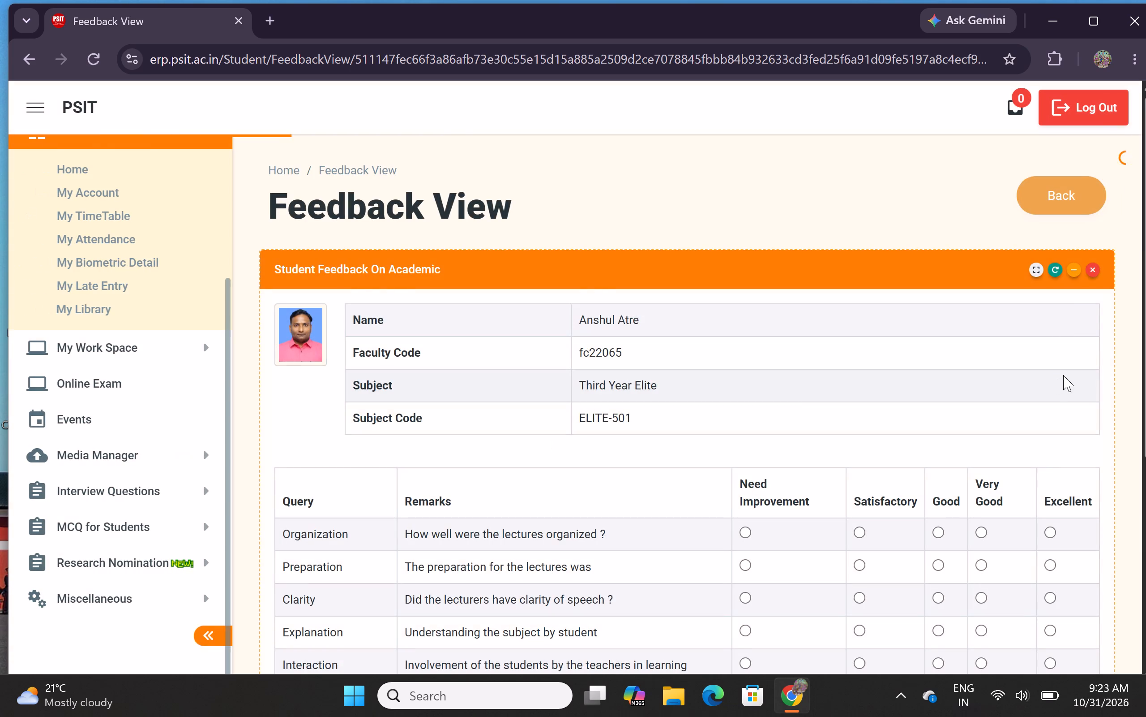
{"action": "scroll", "coordinate": [1057, 502], "scroll_direction": "down", "scroll_amount": 2}
{"action": "left_click", "coordinate": [1050, 240]}
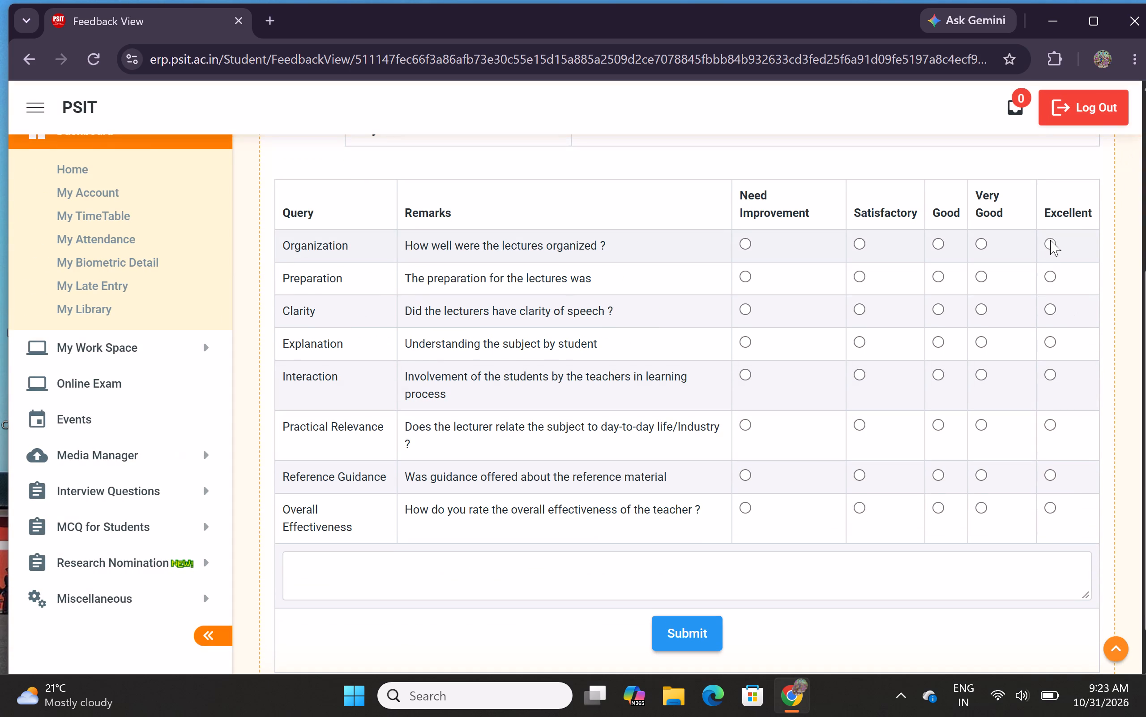
{"action": "left_click", "coordinate": [1049, 274]}
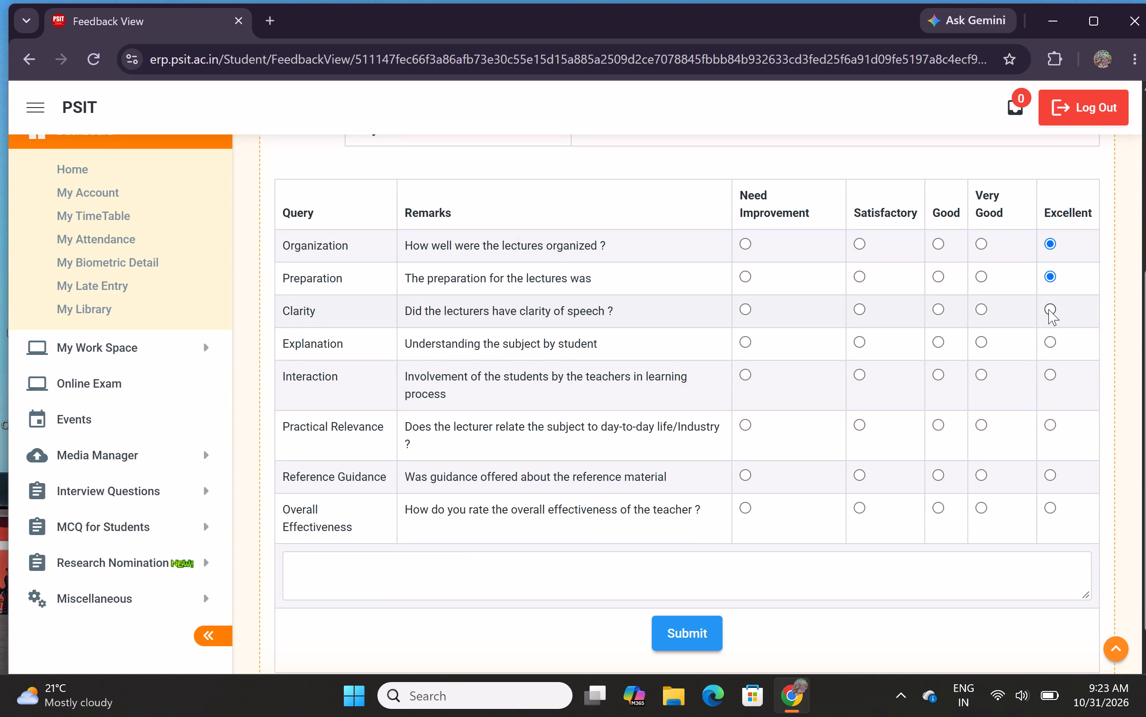
{"action": "left_click", "coordinate": [1048, 309]}
{"action": "left_click", "coordinate": [1048, 344]}
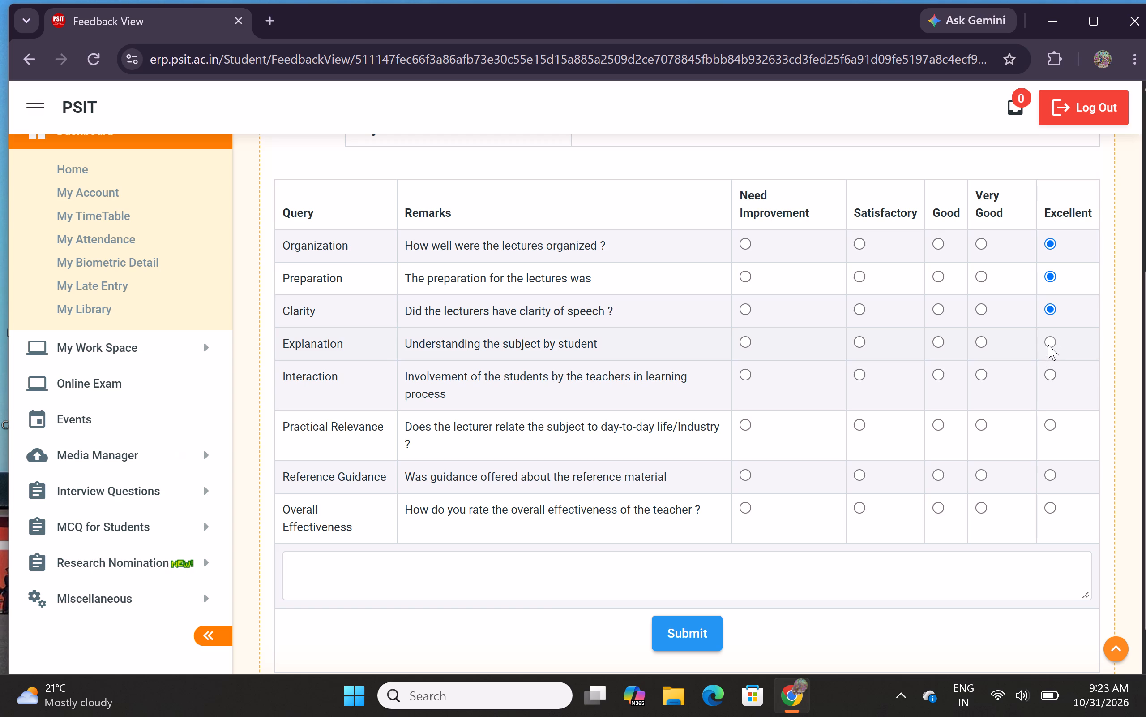
{"action": "left_click", "coordinate": [1048, 377]}
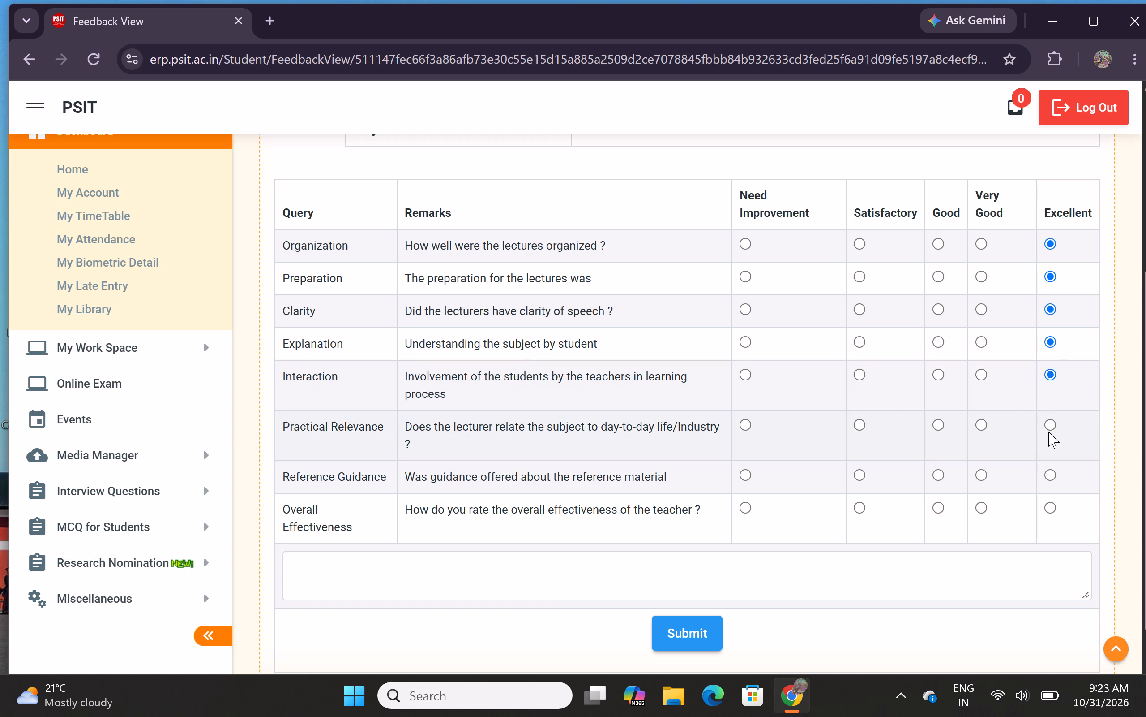
{"action": "left_click", "coordinate": [1048, 432]}
{"action": "left_click", "coordinate": [1048, 424]}
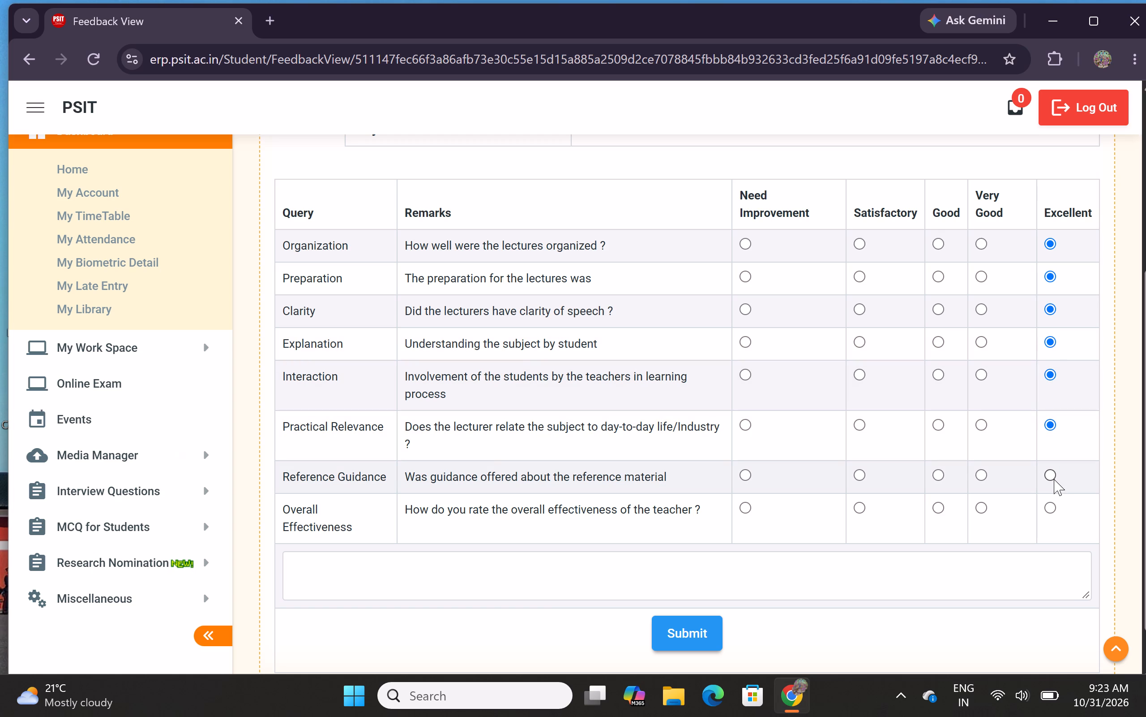
{"action": "left_click", "coordinate": [1049, 477]}
{"action": "left_click", "coordinate": [1048, 505]}
{"action": "left_click", "coordinate": [692, 627]}
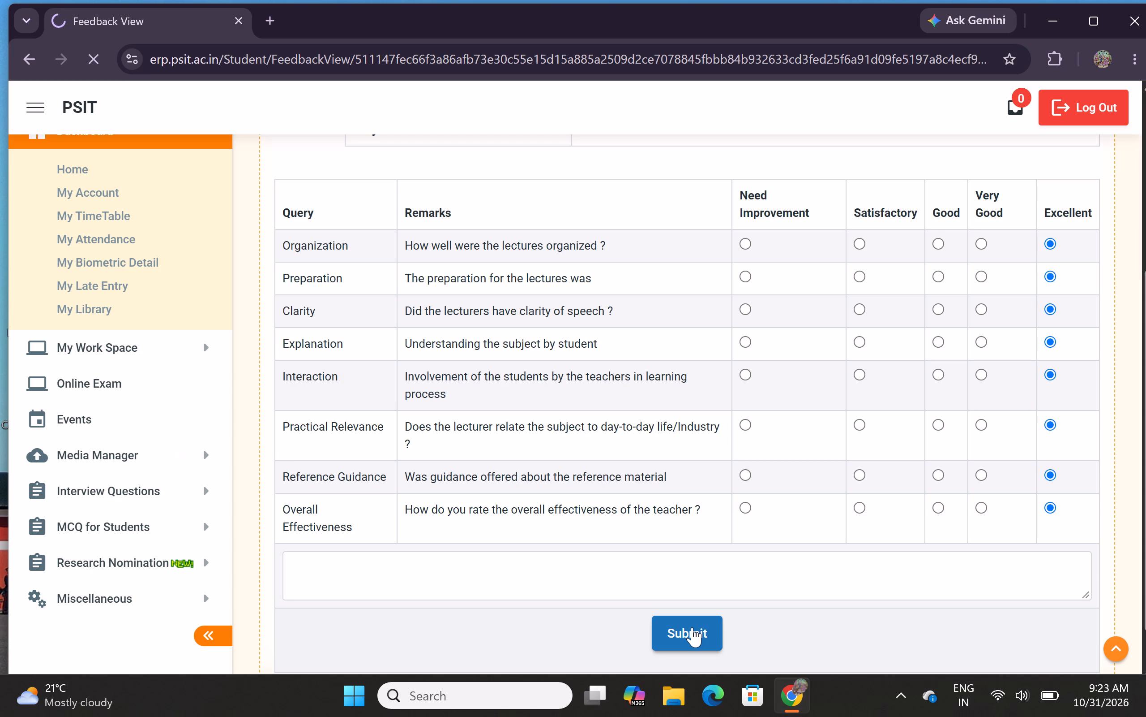
Open the Constitution of India, Law and Engineering (BNC-501) feedback form and check the faculty details and photo against the rating queries.
{"action": "scroll", "coordinate": [692, 627], "scroll_direction": "down", "scroll_amount": 3}
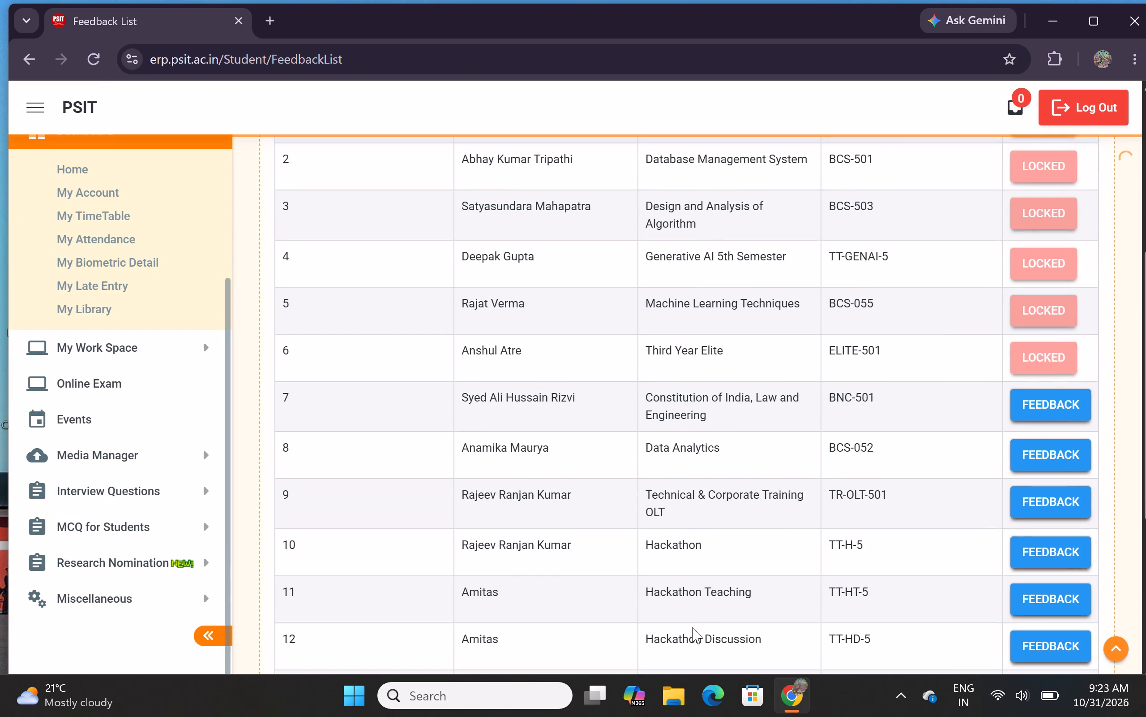
{"action": "scroll", "coordinate": [692, 627], "scroll_direction": "down", "scroll_amount": 2}
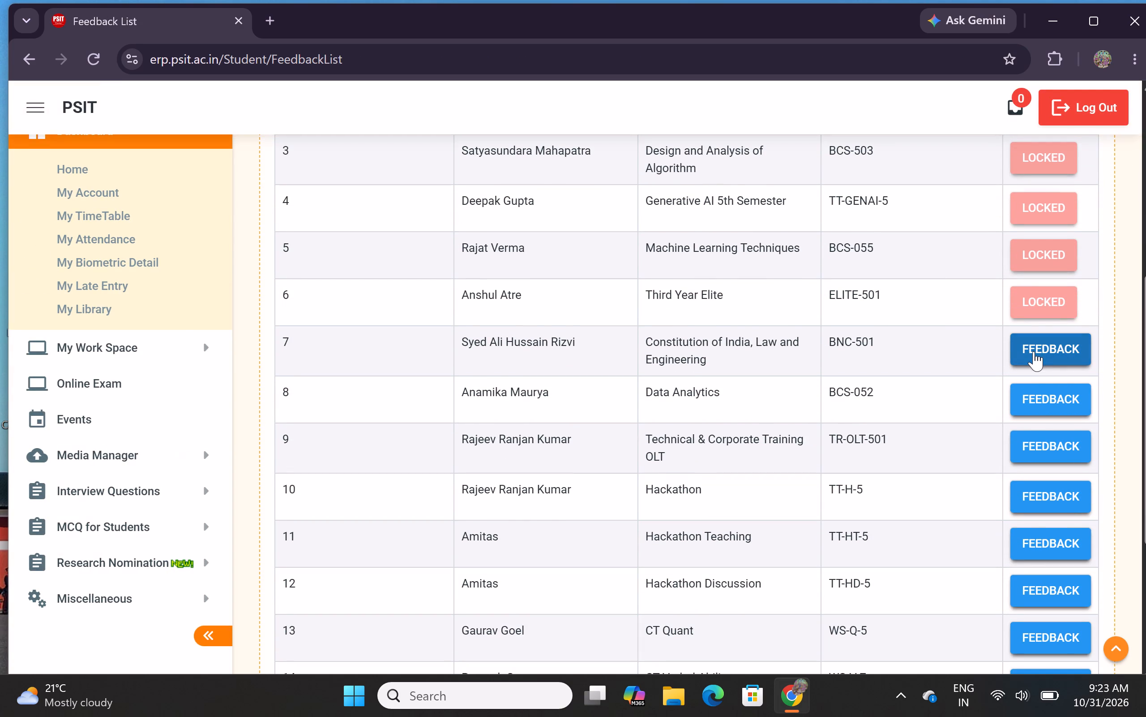
{"action": "left_click", "coordinate": [1034, 351]}
{"action": "scroll", "coordinate": [940, 467], "scroll_direction": "down", "scroll_amount": 3}
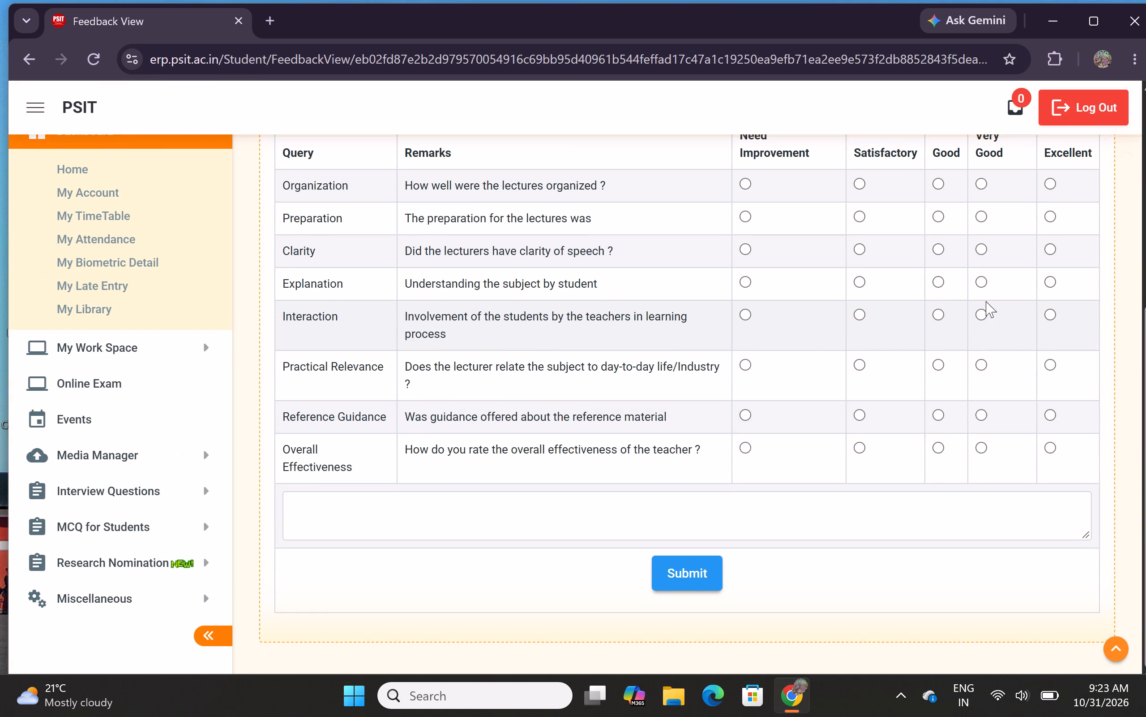
{"action": "scroll", "coordinate": [936, 279], "scroll_direction": "up", "scroll_amount": 4}
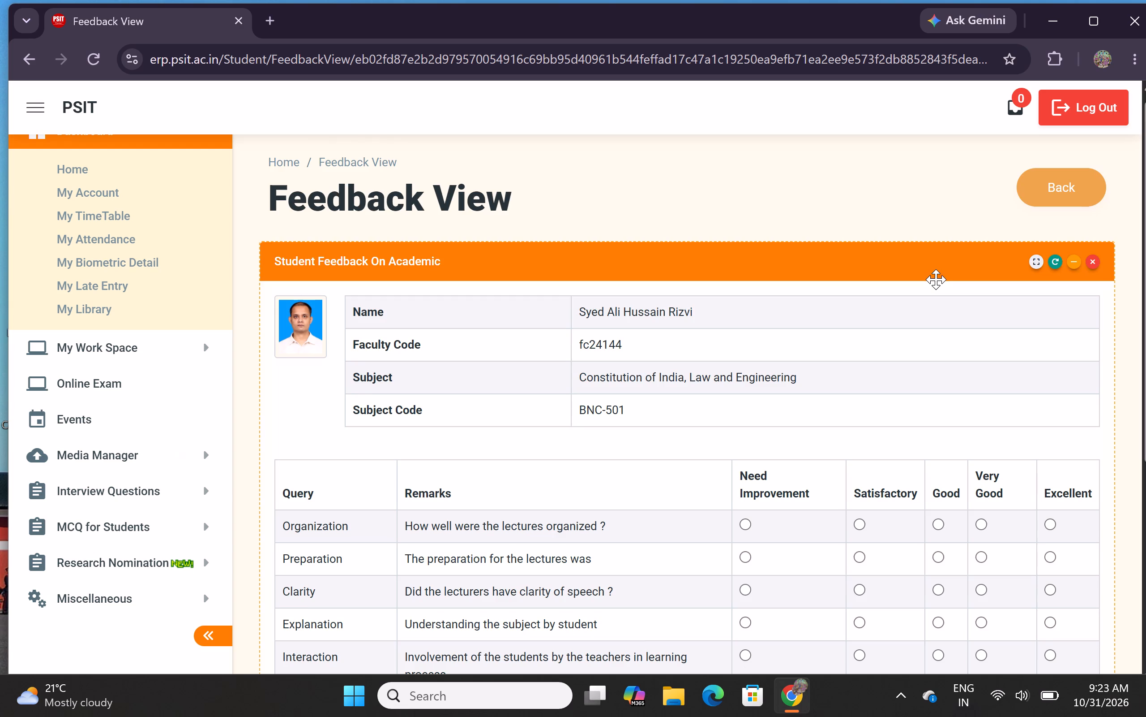
{"action": "scroll", "coordinate": [936, 279], "scroll_direction": "down", "scroll_amount": 1}
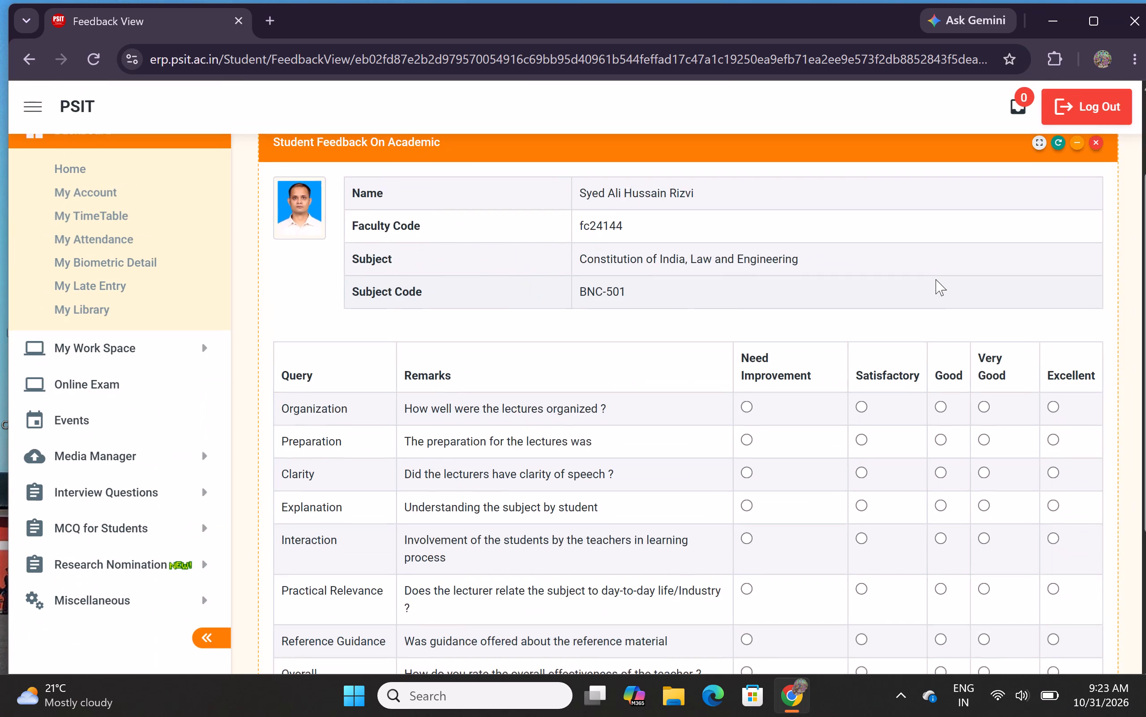
{"action": "scroll", "coordinate": [936, 279], "scroll_direction": "down", "scroll_amount": 1}
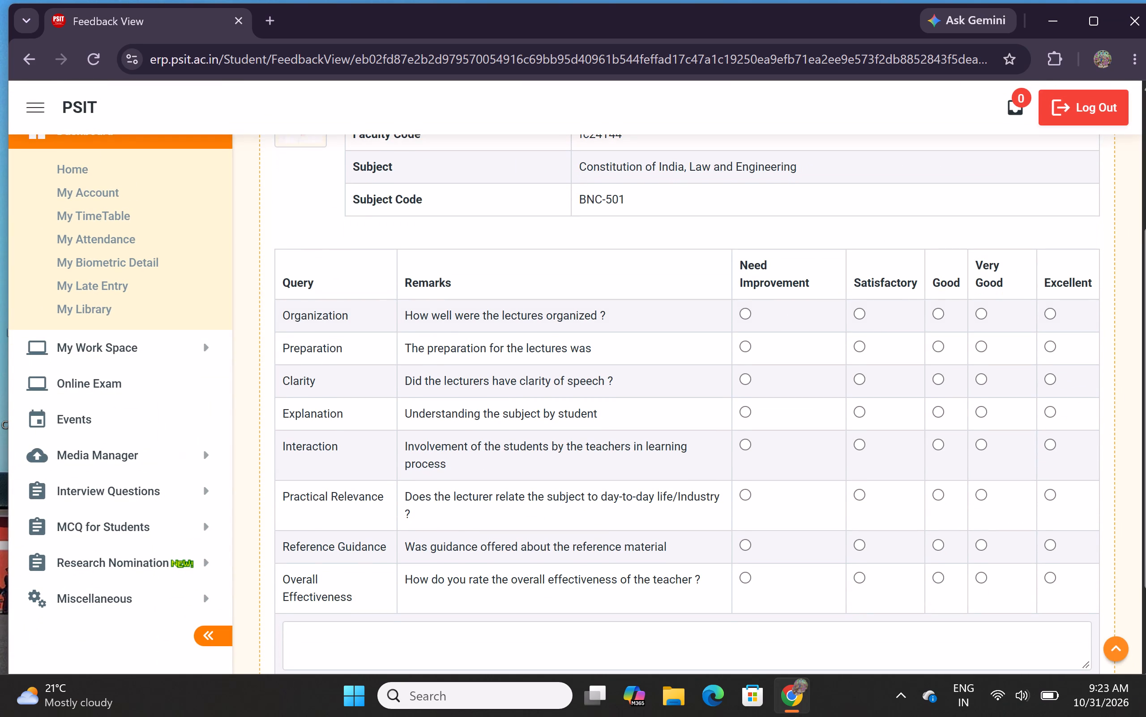
{"action": "scroll", "coordinate": [757, 309], "scroll_direction": "up", "scroll_amount": 3}
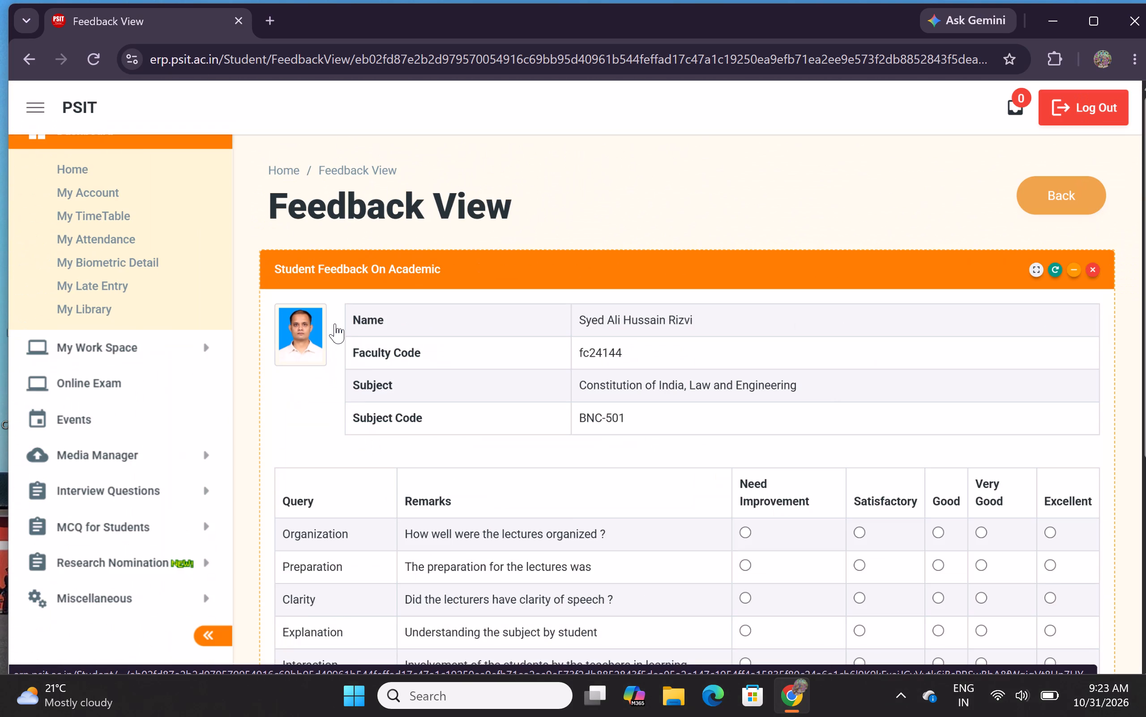
{"action": "scroll", "coordinate": [335, 324], "scroll_direction": "up", "scroll_amount": 1}
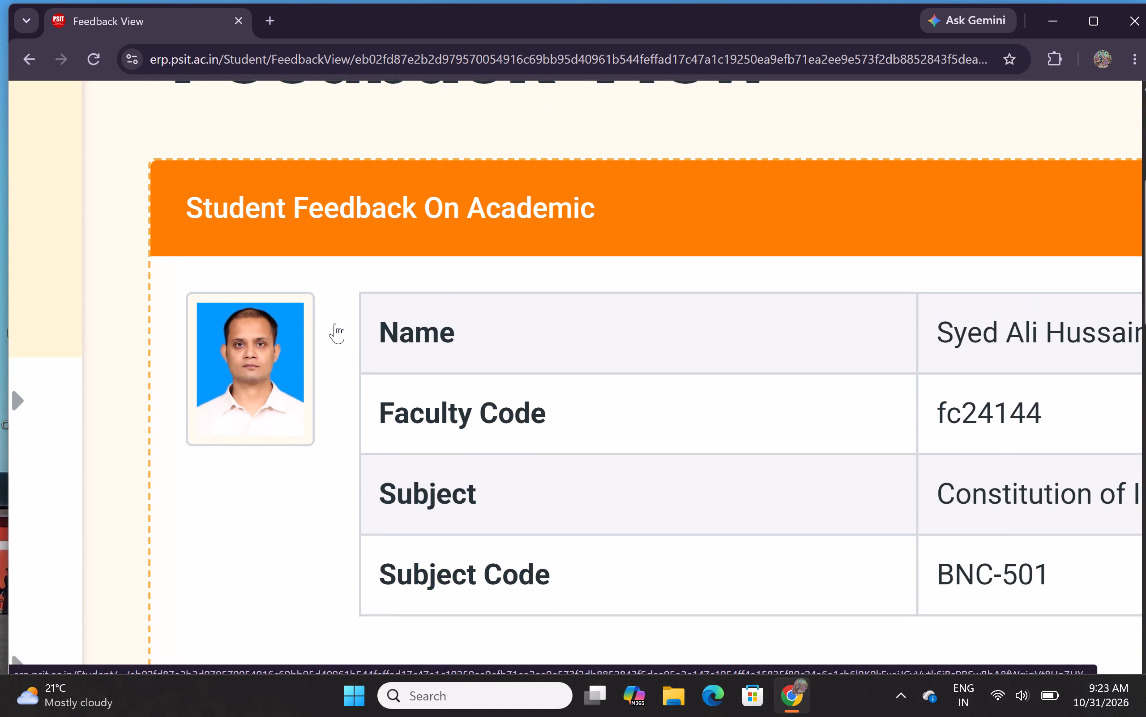
{"action": "scroll", "coordinate": [611, 406], "scroll_direction": "down", "scroll_amount": 2}
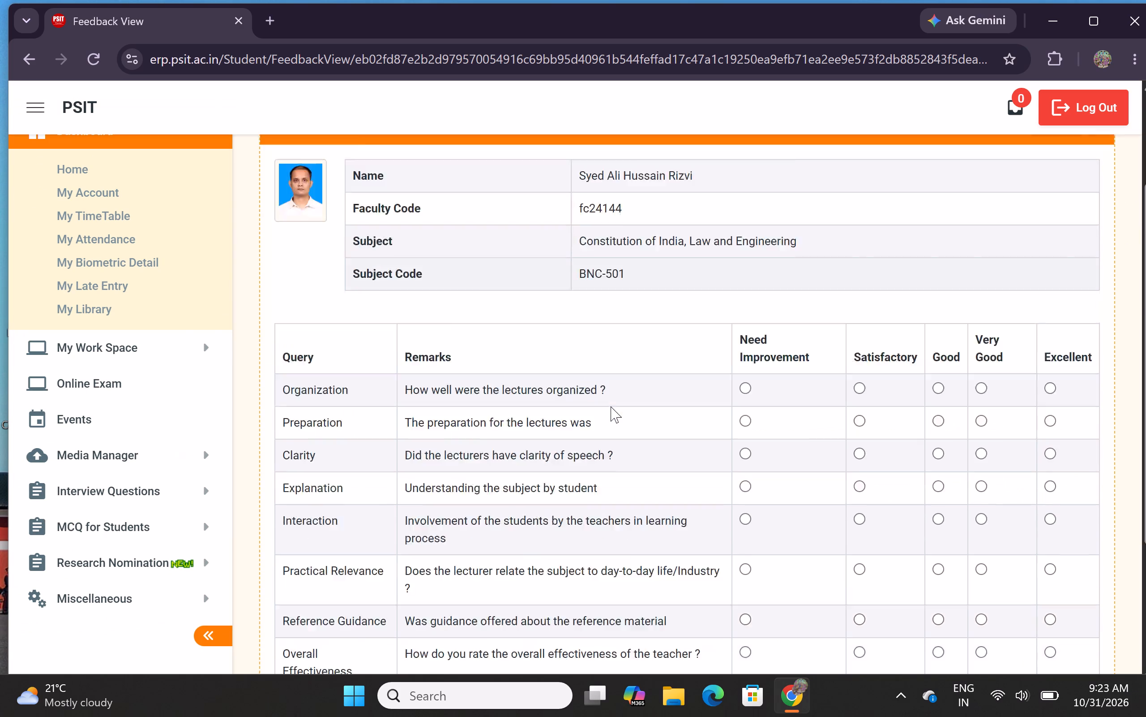
{"action": "scroll", "coordinate": [611, 406], "scroll_direction": "down", "scroll_amount": 3}
Rate all eight Constitution of India, Law and Engineering (BNC-501) queries Very Good and submit the feedback.
{"action": "left_click", "coordinate": [982, 184]}
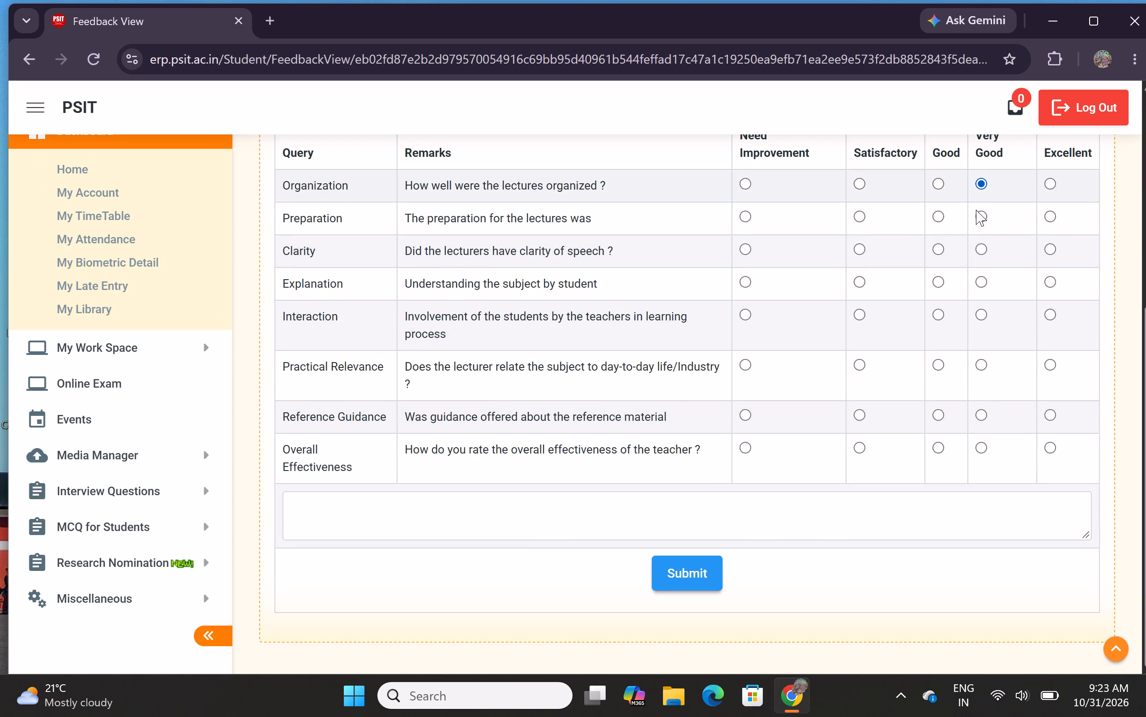
{"action": "left_click", "coordinate": [986, 214]}
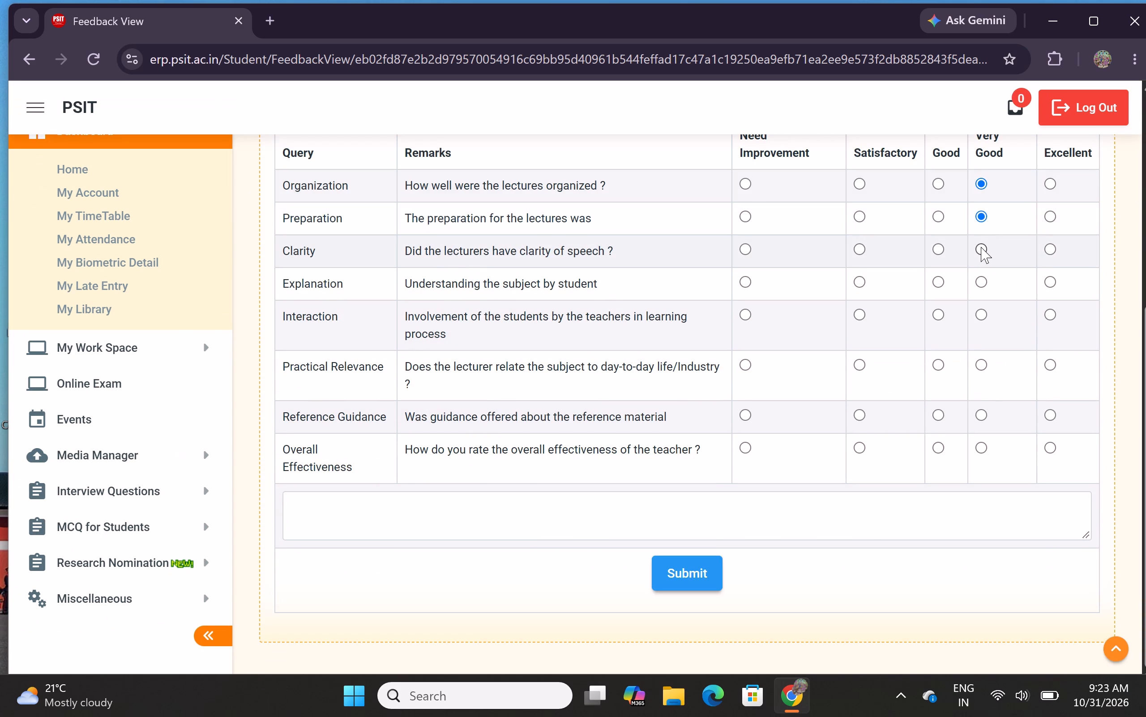
{"action": "left_click", "coordinate": [981, 247]}
{"action": "left_click", "coordinate": [983, 280]}
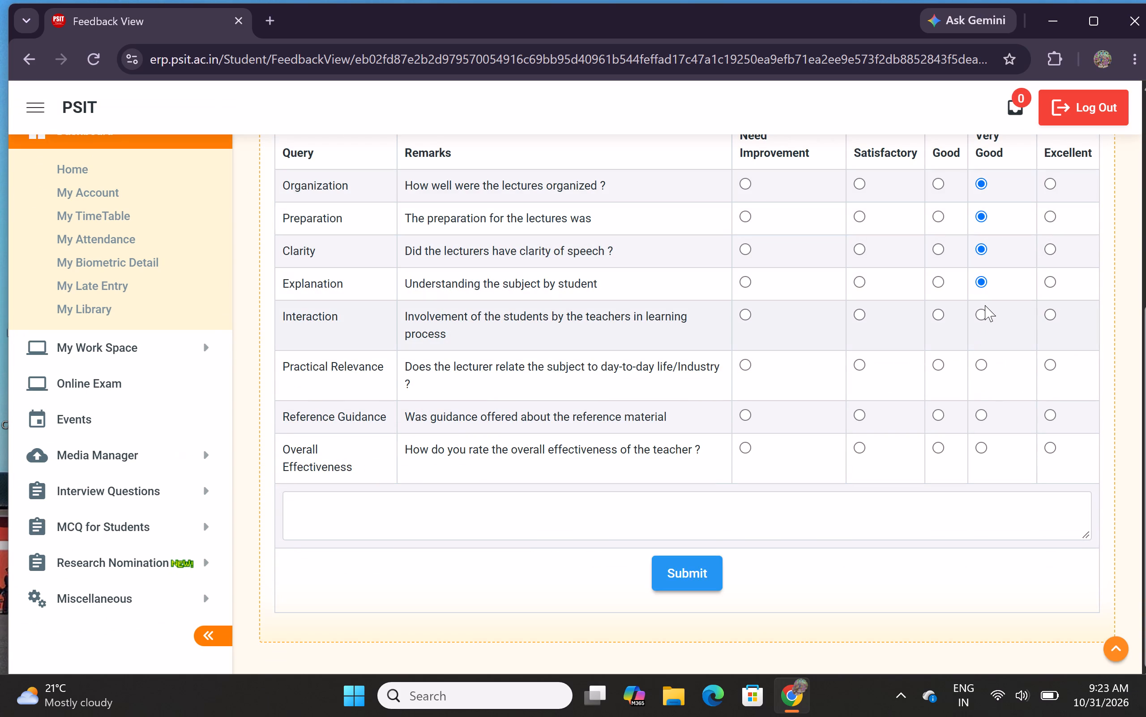
{"action": "left_click", "coordinate": [985, 312]}
{"action": "left_click", "coordinate": [982, 363]}
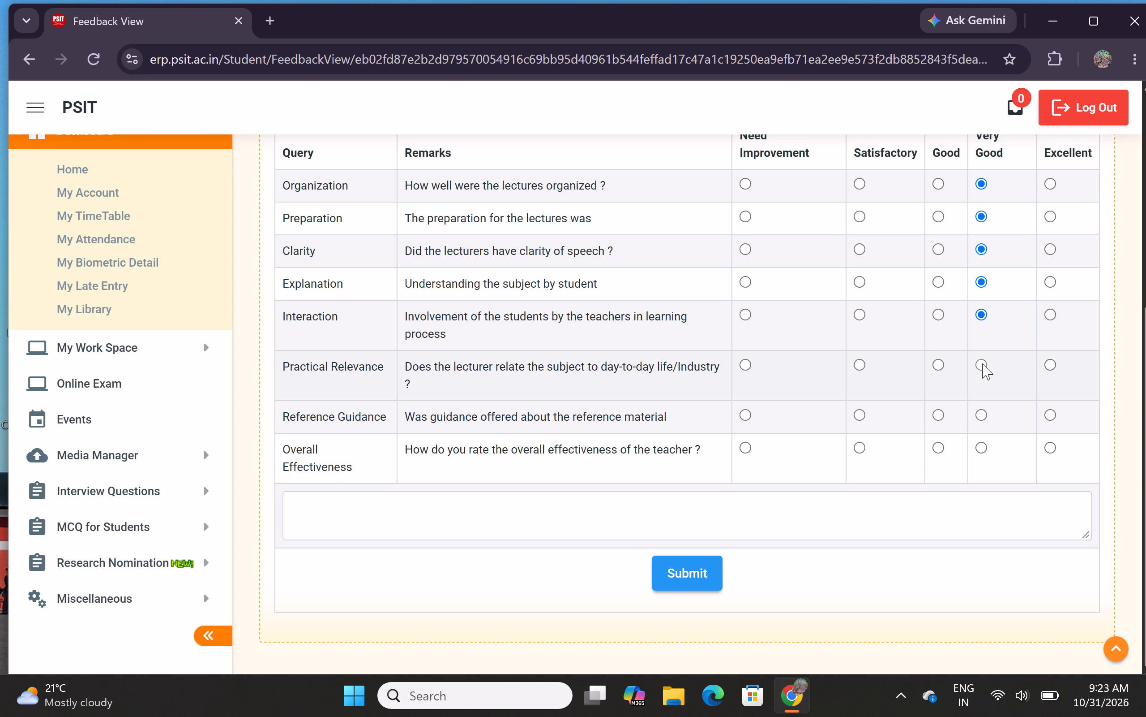
{"action": "left_click", "coordinate": [981, 409]}
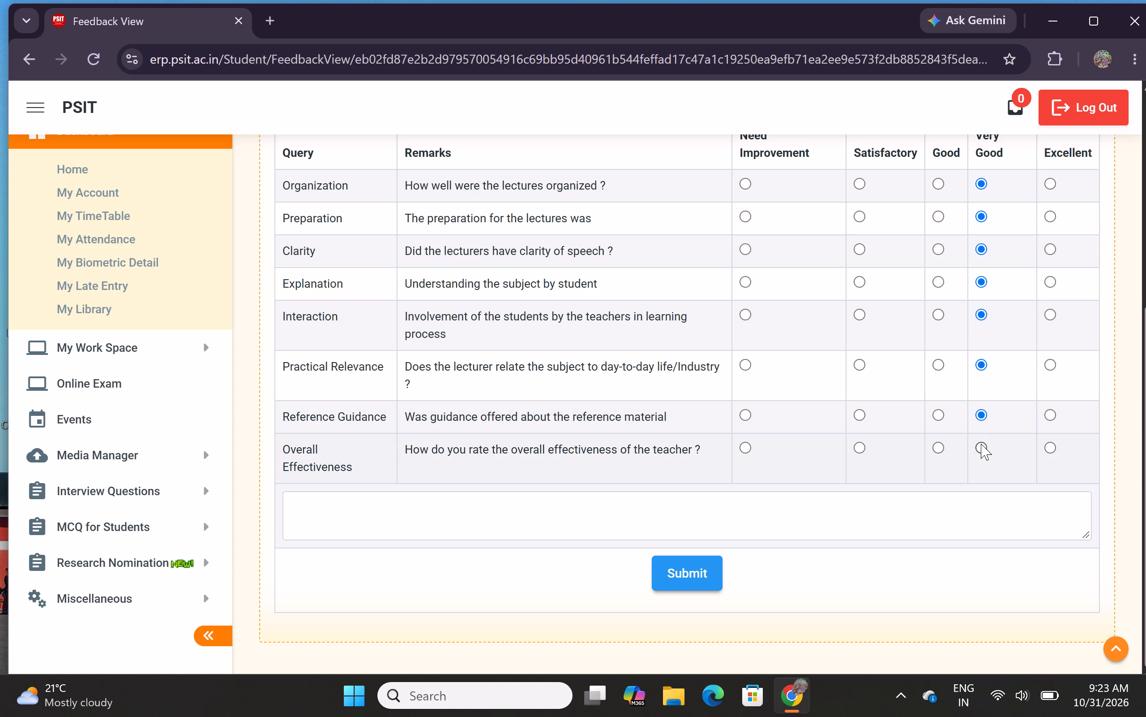
{"action": "left_click", "coordinate": [982, 447]}
{"action": "left_click", "coordinate": [671, 588]}
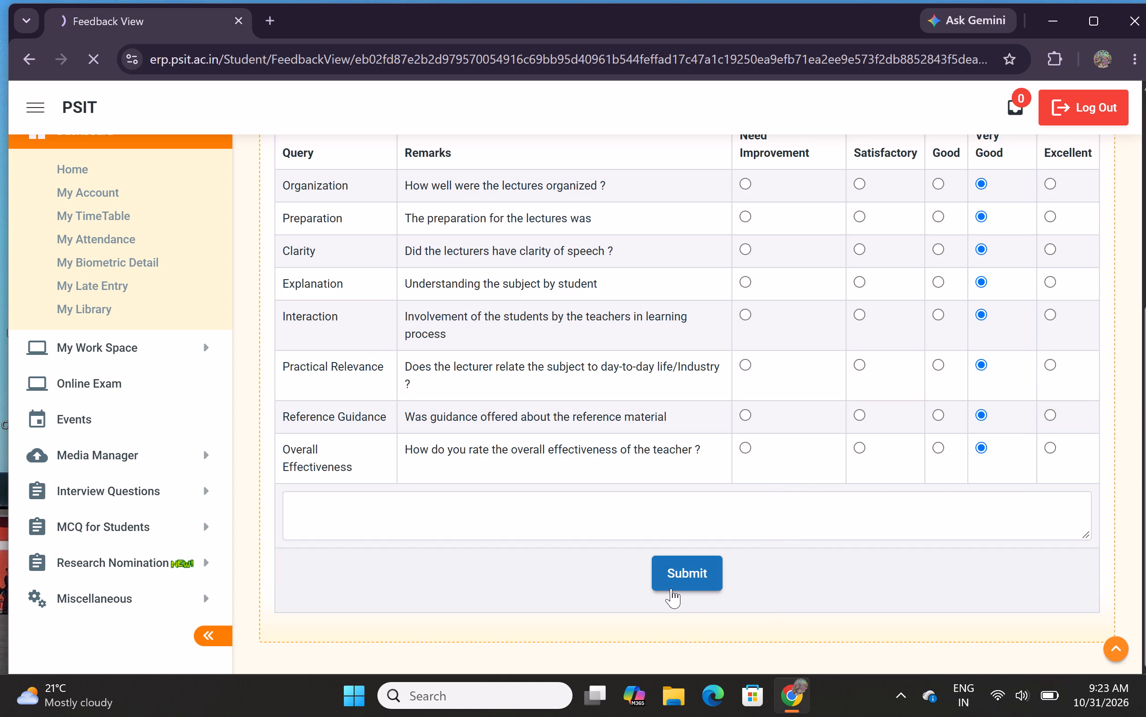
Fill in the Data Analytics (BCS-052) feedback with all eight queries rated Very Good and submit it.
{"action": "scroll", "coordinate": [671, 588], "scroll_direction": "down", "scroll_amount": 2}
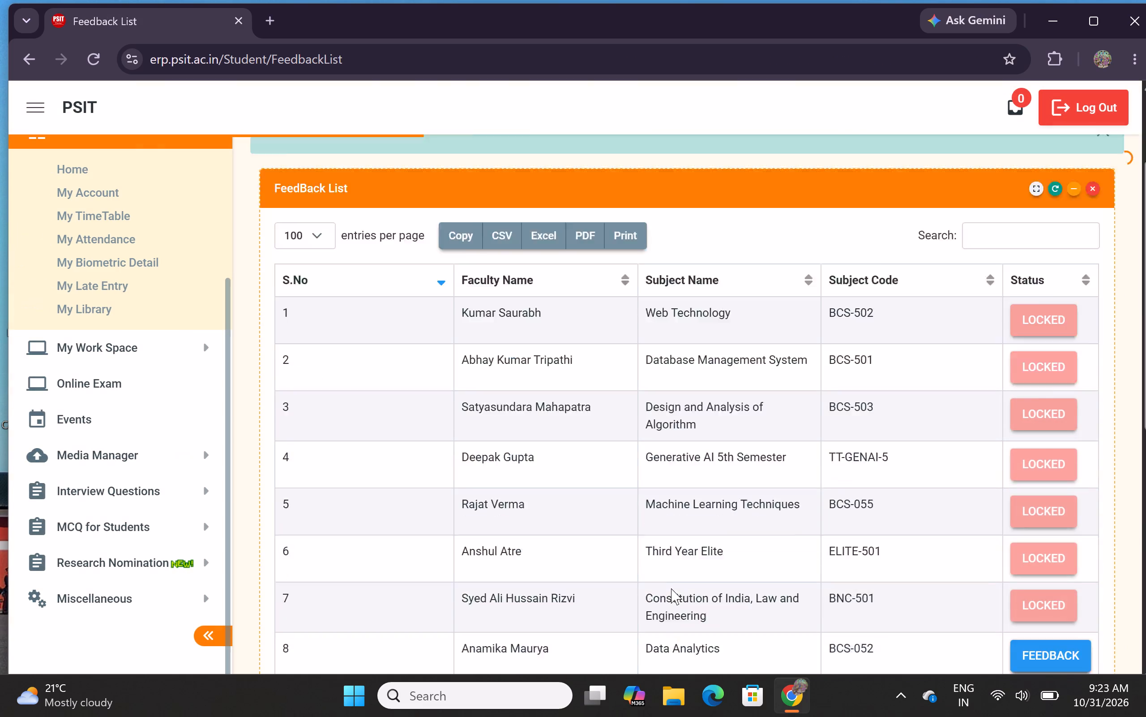
{"action": "scroll", "coordinate": [671, 588], "scroll_direction": "down", "scroll_amount": 2}
{"action": "left_click", "coordinate": [1043, 379]}
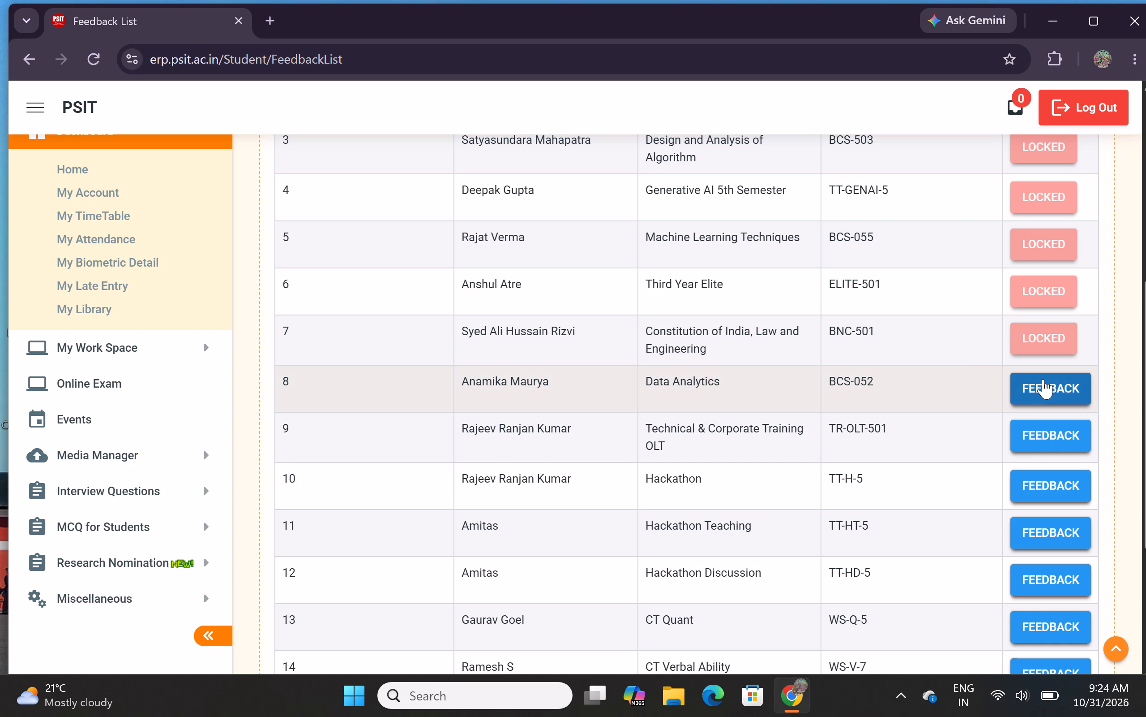
{"action": "scroll", "coordinate": [855, 462], "scroll_direction": "down", "scroll_amount": 1}
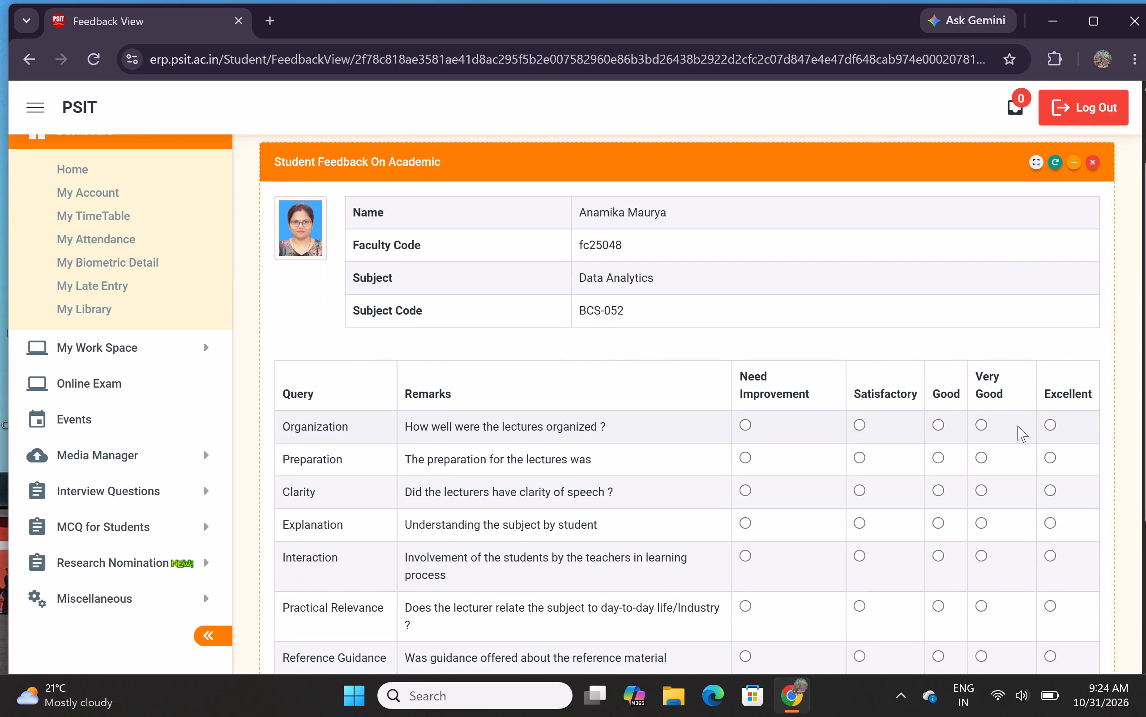
{"action": "left_click", "coordinate": [981, 422]}
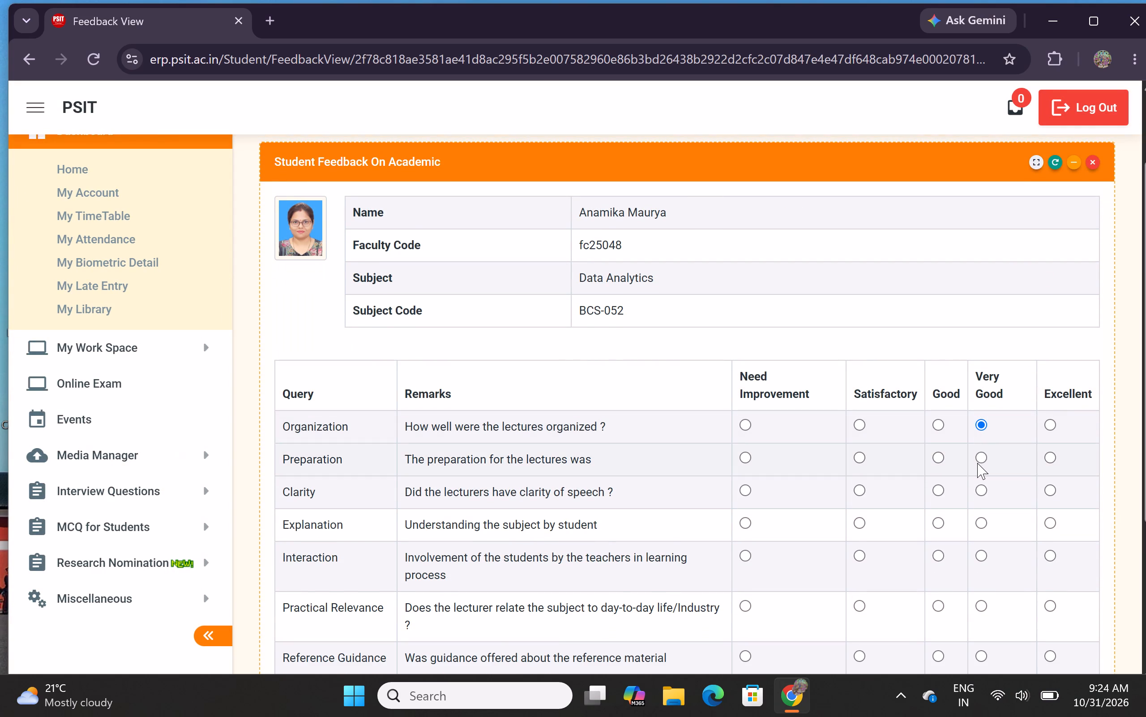
{"action": "left_click", "coordinate": [977, 463]}
{"action": "left_click", "coordinate": [980, 457]}
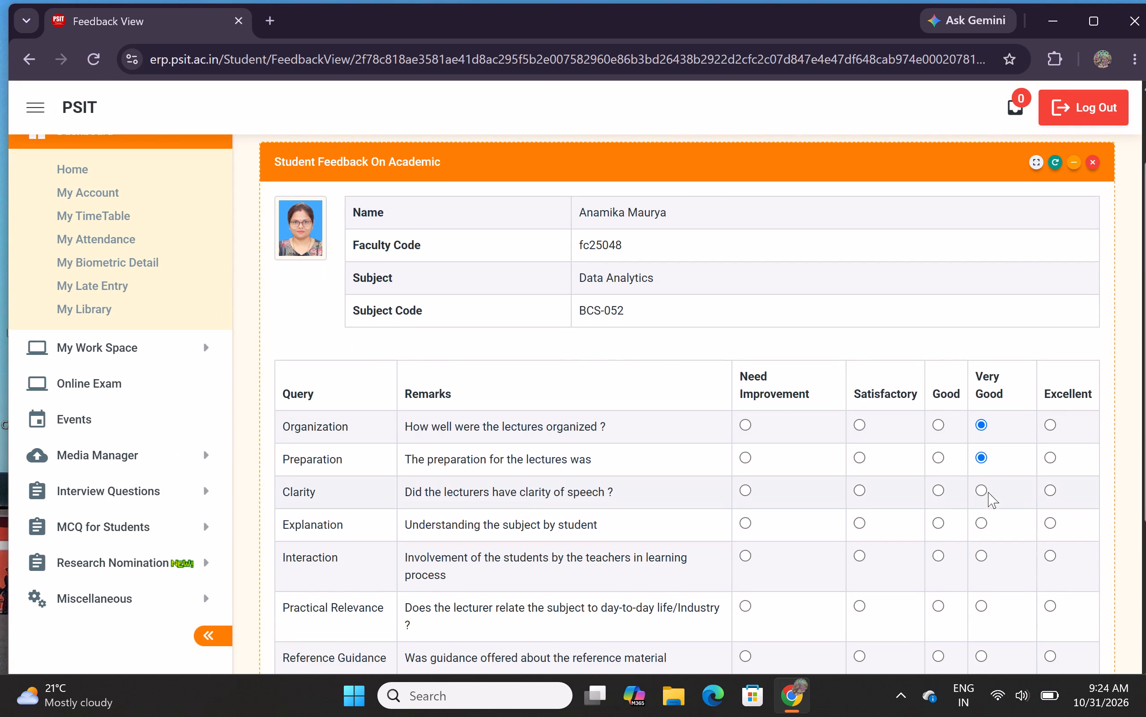
{"action": "left_click", "coordinate": [979, 494]}
{"action": "scroll", "coordinate": [982, 540], "scroll_direction": "down", "scroll_amount": 1}
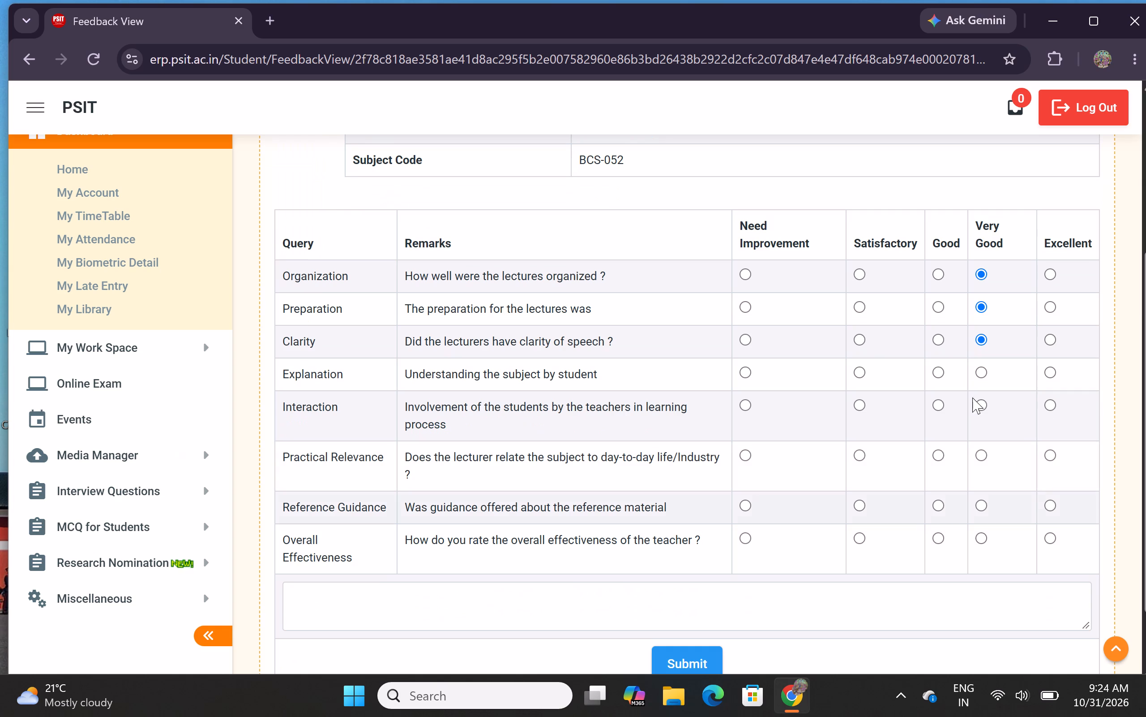
{"action": "left_click", "coordinate": [984, 376]}
{"action": "left_click", "coordinate": [983, 398]}
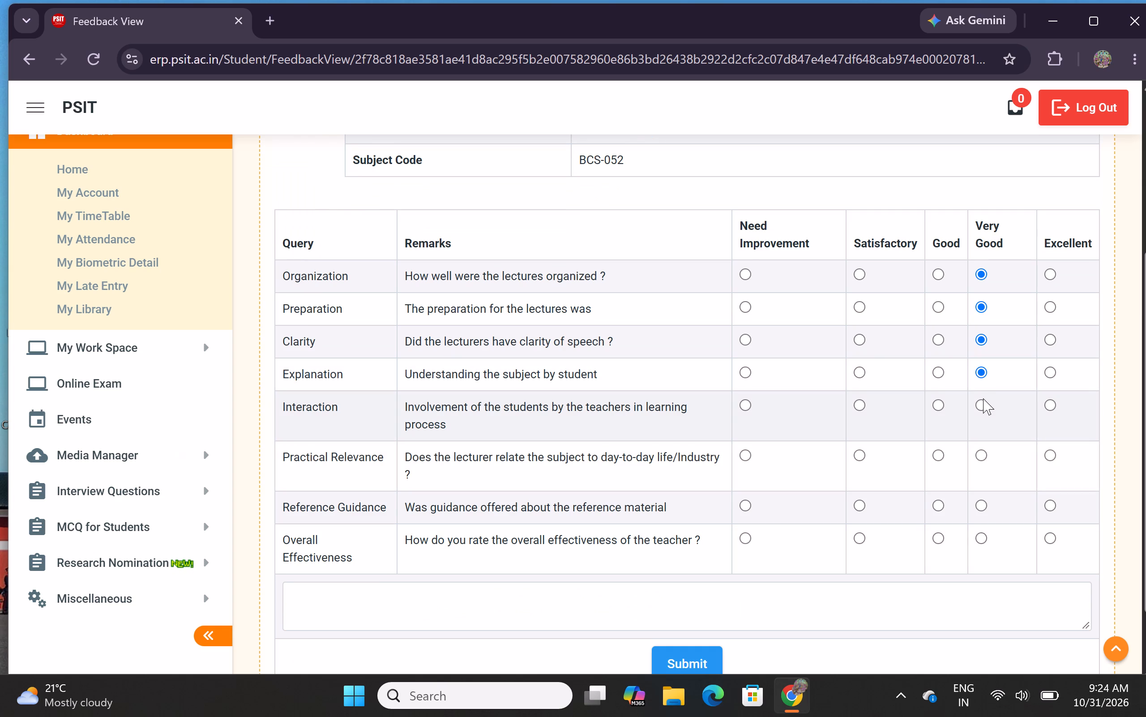
{"action": "left_click", "coordinate": [982, 403]}
{"action": "left_click", "coordinate": [981, 453]}
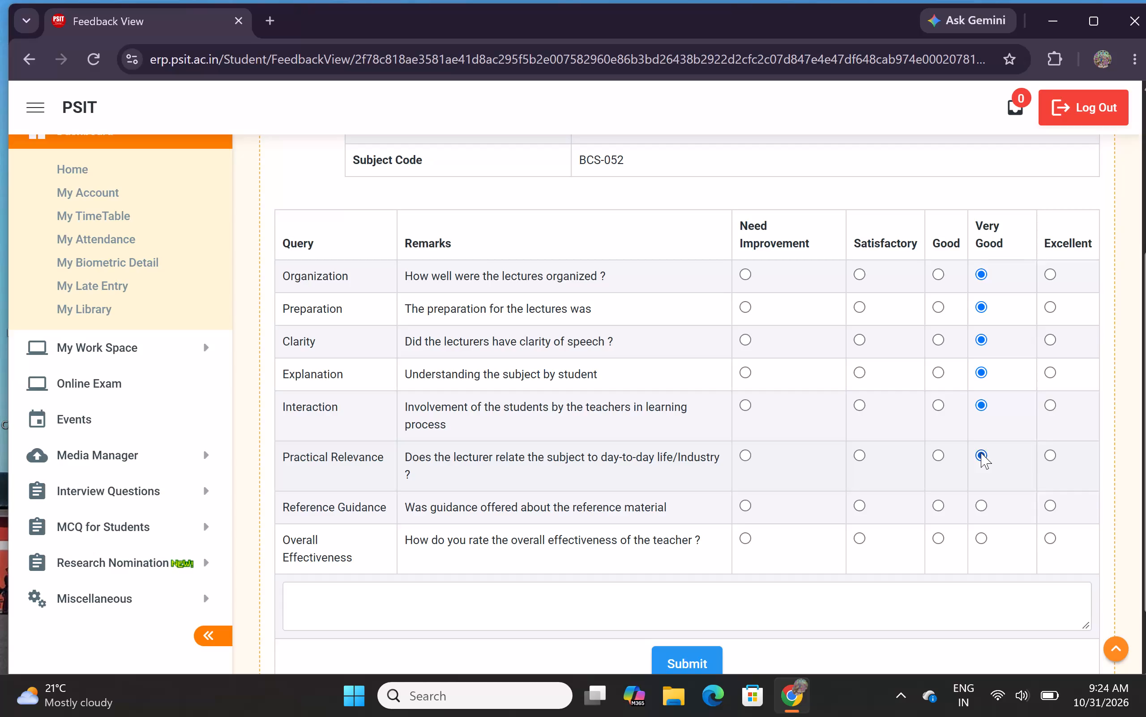
{"action": "left_click", "coordinate": [978, 504]}
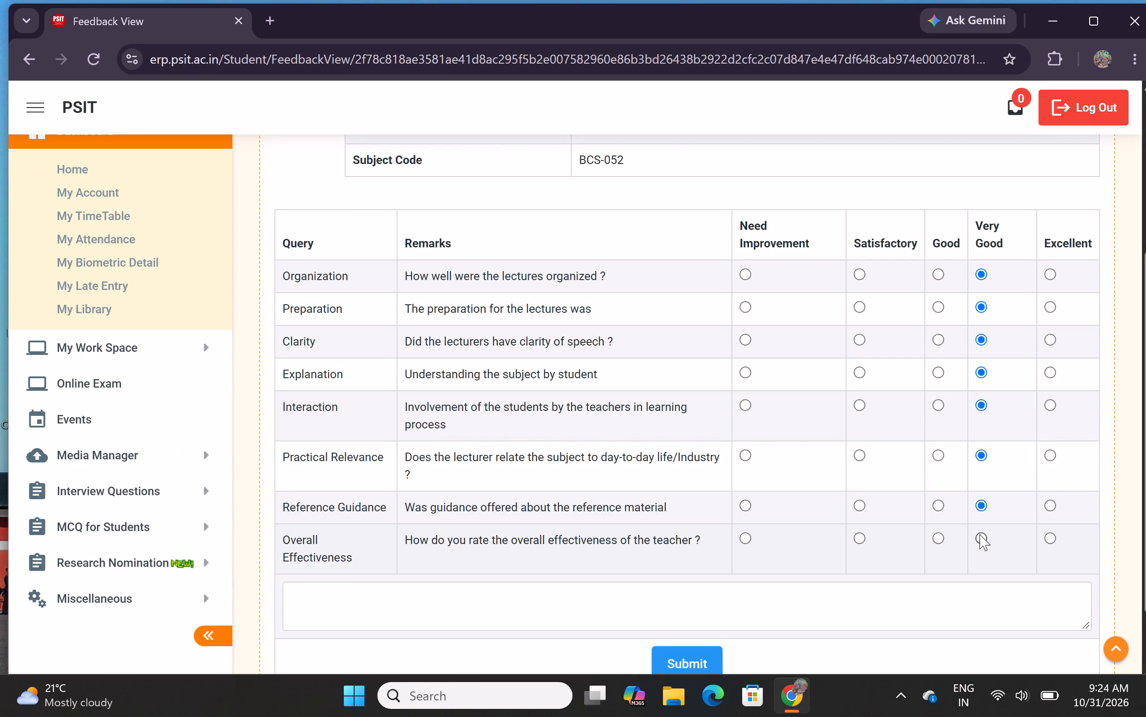
{"action": "left_click", "coordinate": [979, 534]}
{"action": "scroll", "coordinate": [788, 609], "scroll_direction": "down", "scroll_amount": 2}
{"action": "left_click", "coordinate": [690, 574]}
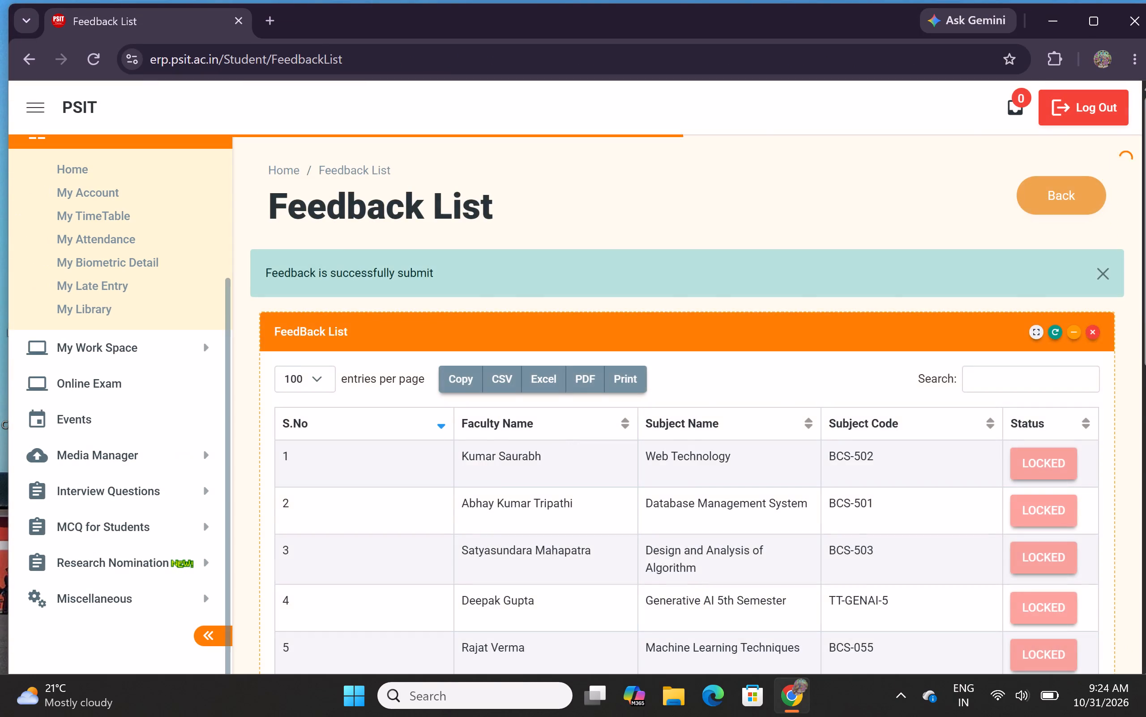
Fill in the Technical & Corporate Training OLT (TR-OLT-501) feedback with all eight queries rated Good and submit it.
{"action": "scroll", "coordinate": [751, 554], "scroll_direction": "down", "scroll_amount": 4}
{"action": "scroll", "coordinate": [751, 554], "scroll_direction": "up", "scroll_amount": 1}
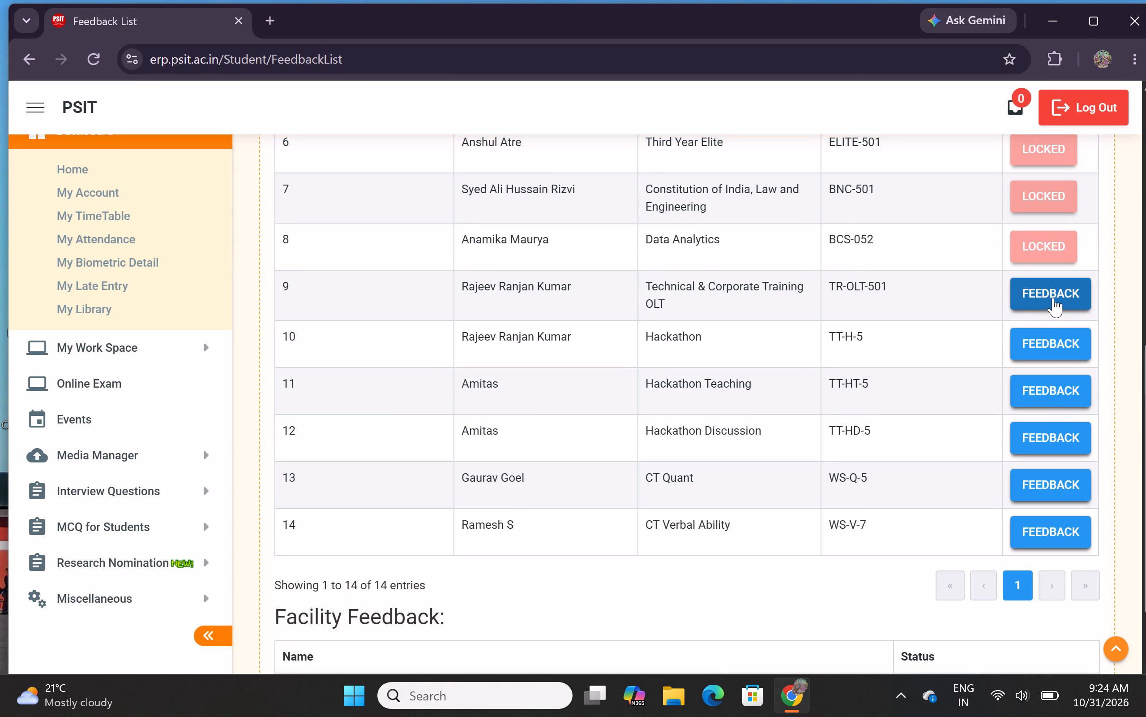
{"action": "left_click", "coordinate": [1053, 298]}
{"action": "scroll", "coordinate": [1053, 298], "scroll_direction": "down", "scroll_amount": 3}
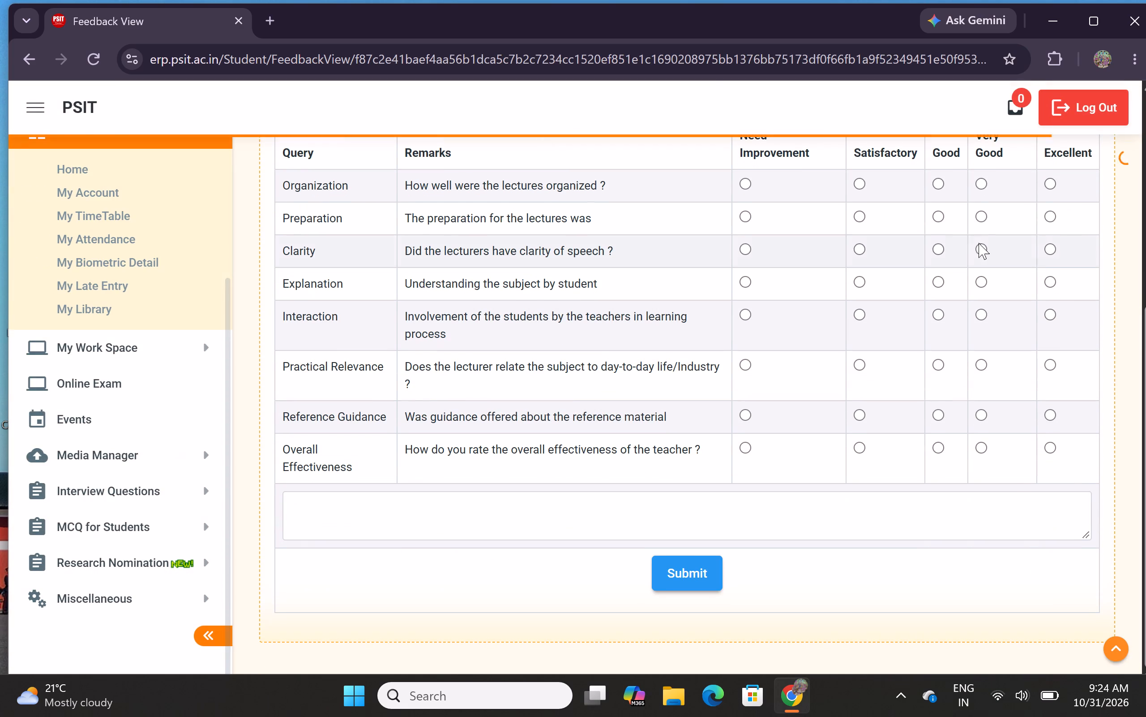
{"action": "left_click", "coordinate": [941, 183]}
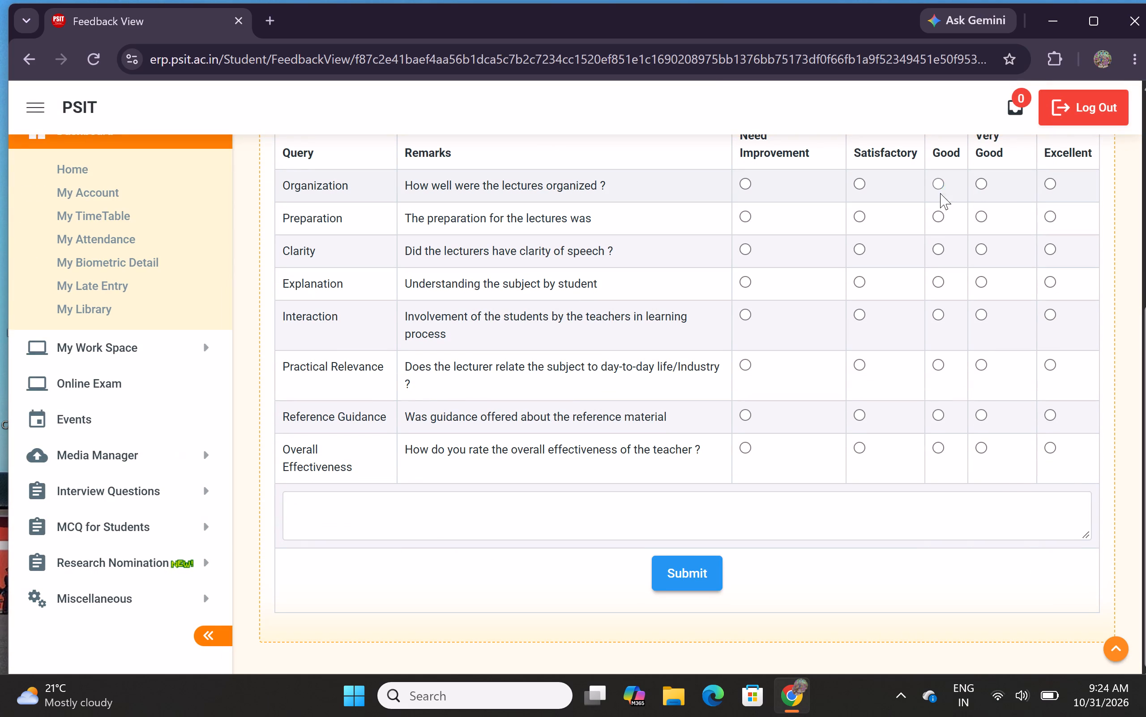
{"action": "left_click", "coordinate": [939, 214]}
{"action": "left_click", "coordinate": [937, 247]}
{"action": "left_click", "coordinate": [936, 279]}
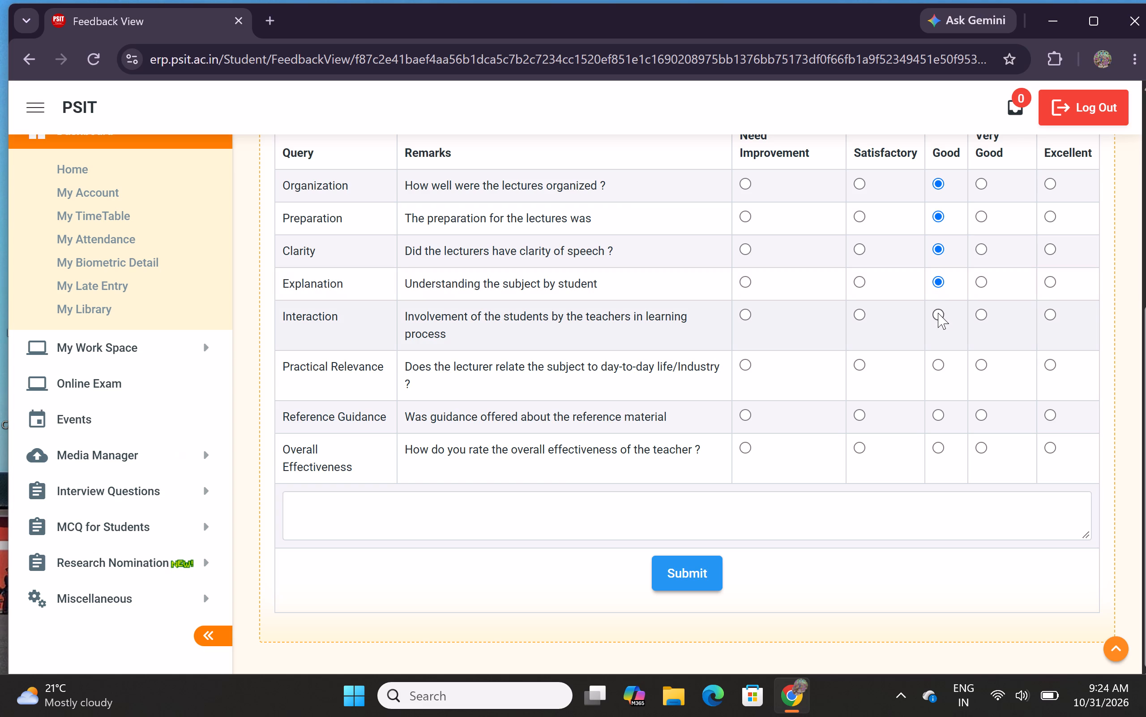
{"action": "left_click", "coordinate": [938, 313]}
{"action": "left_click", "coordinate": [939, 362]}
{"action": "left_click", "coordinate": [939, 416]}
{"action": "left_click", "coordinate": [939, 440]}
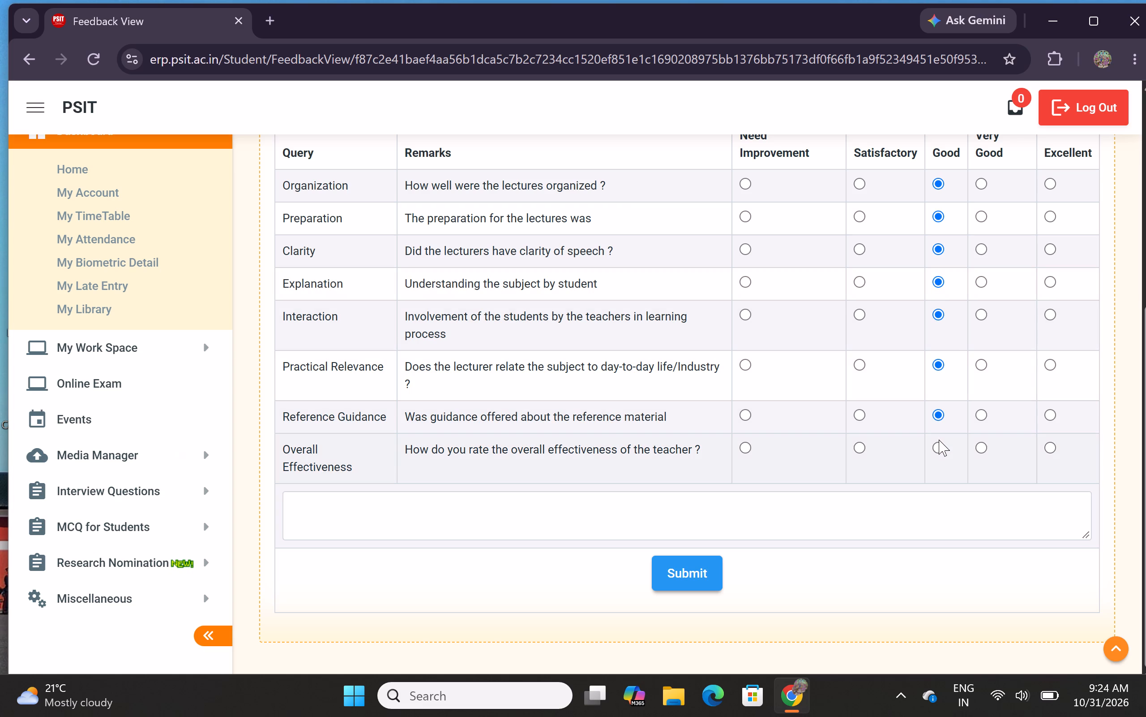
{"action": "left_click", "coordinate": [939, 445]}
{"action": "left_click", "coordinate": [709, 564]}
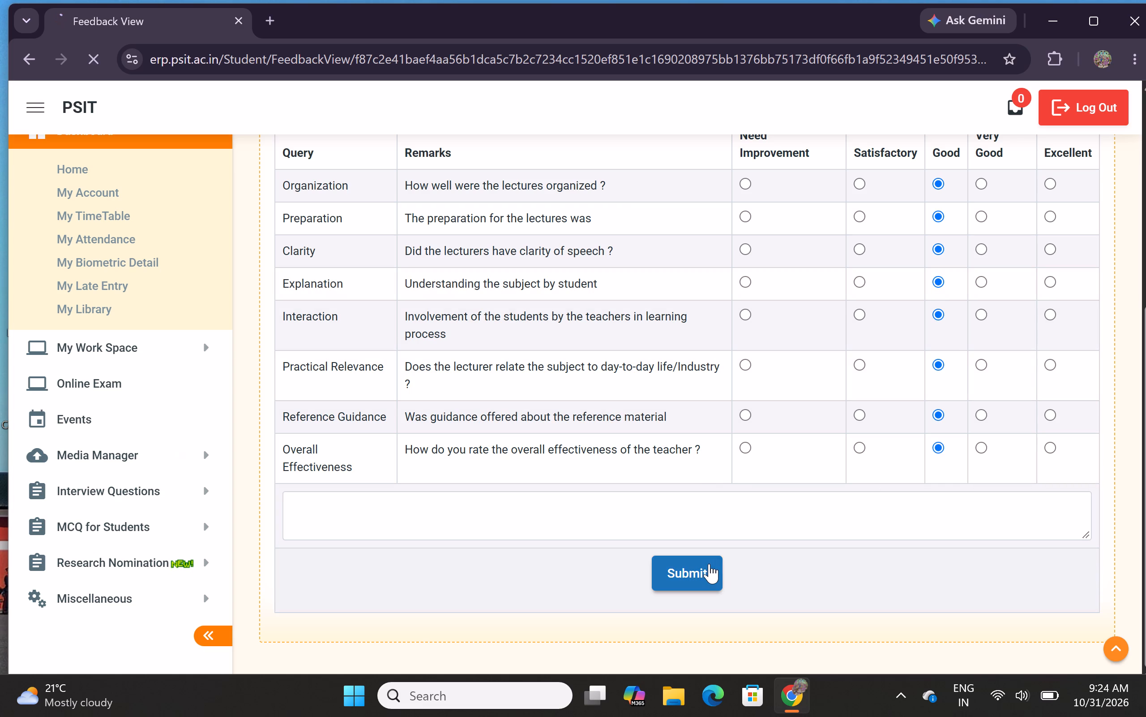
Fill in the Hackathon (TT-H-5) feedback with all eight queries rated Very Good and submit it.
{"action": "scroll", "coordinate": [709, 564], "scroll_direction": "down", "scroll_amount": 4}
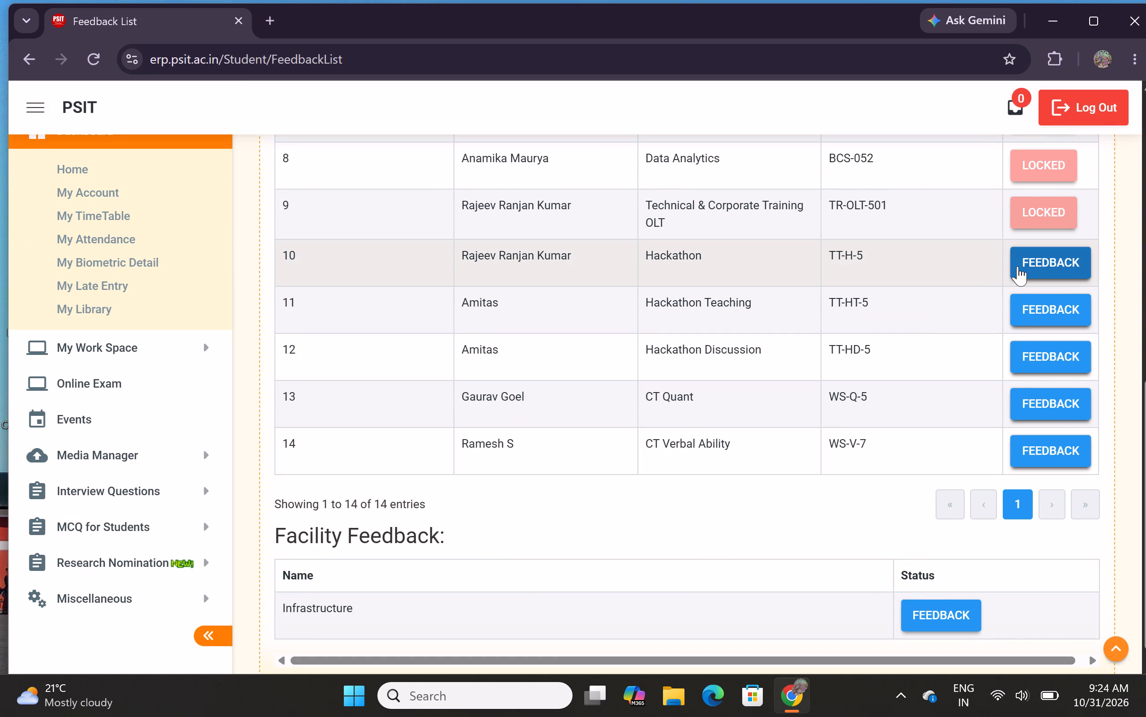
{"action": "left_click", "coordinate": [1018, 266]}
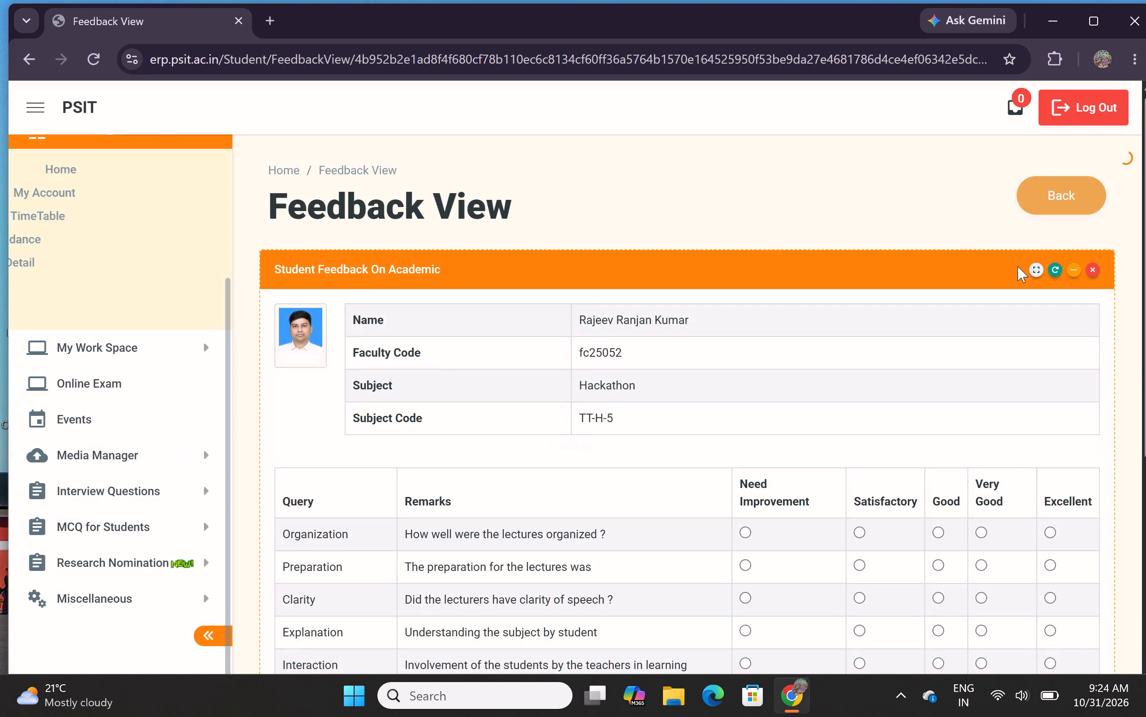
{"action": "scroll", "coordinate": [836, 445], "scroll_direction": "down", "scroll_amount": 5}
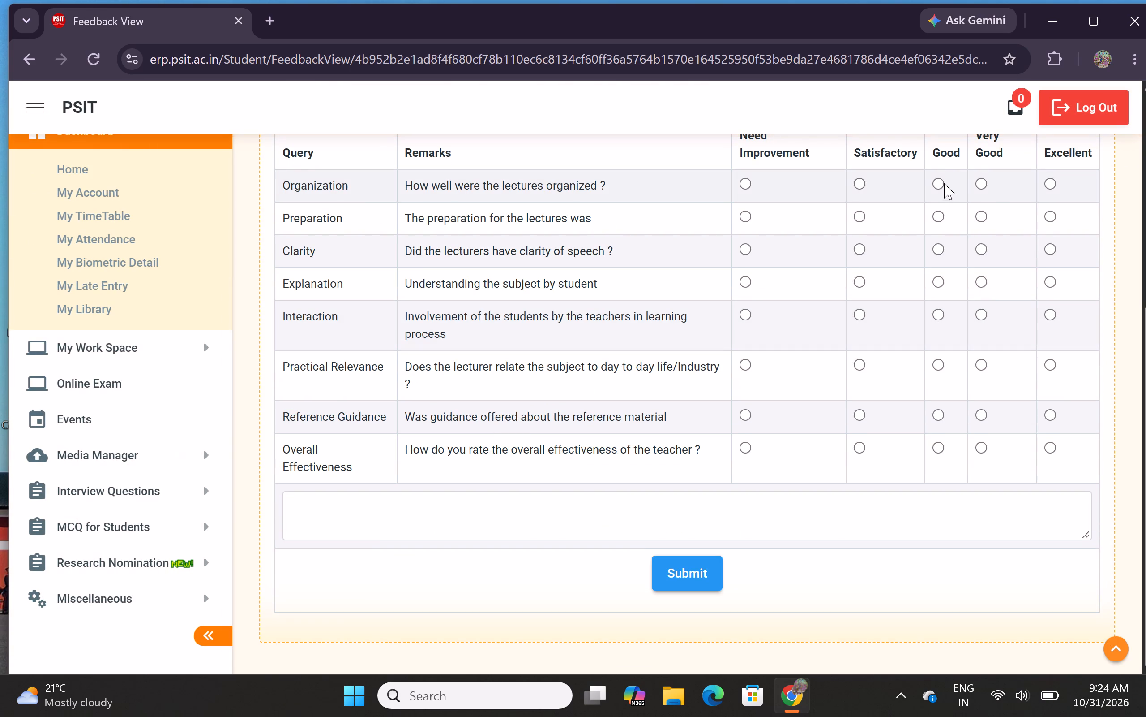
{"action": "left_click", "coordinate": [981, 184]}
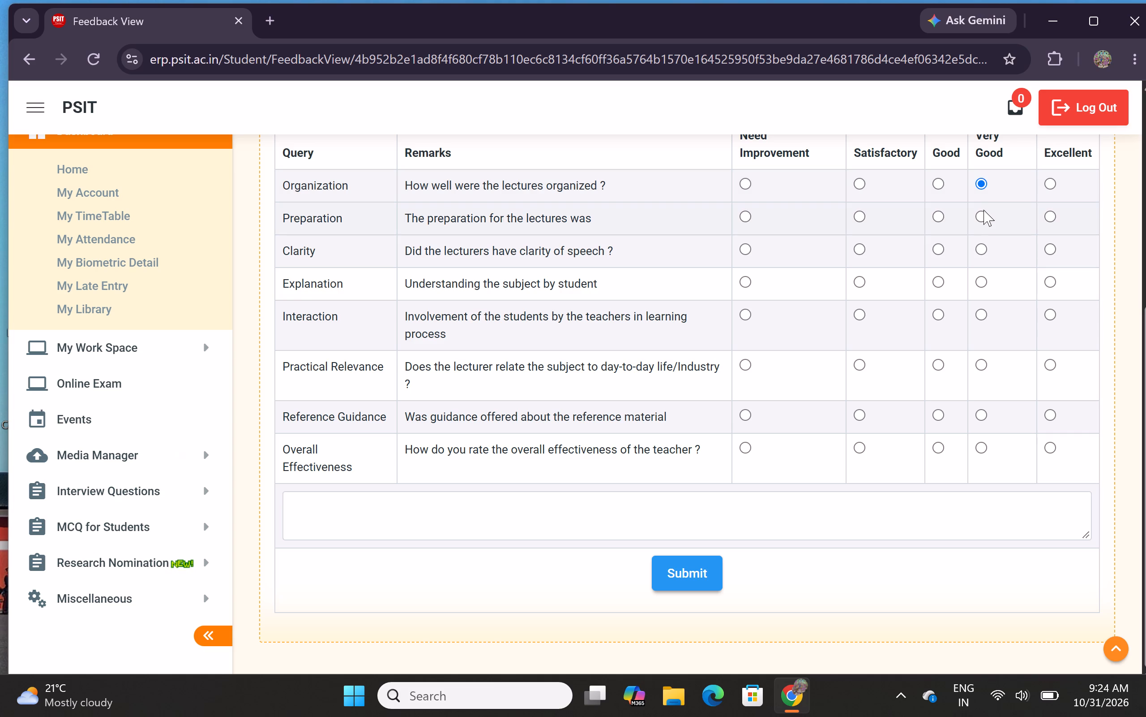
{"action": "left_click", "coordinate": [984, 211]}
{"action": "left_click", "coordinate": [983, 248]}
{"action": "left_click", "coordinate": [980, 284]}
{"action": "left_click", "coordinate": [980, 314]}
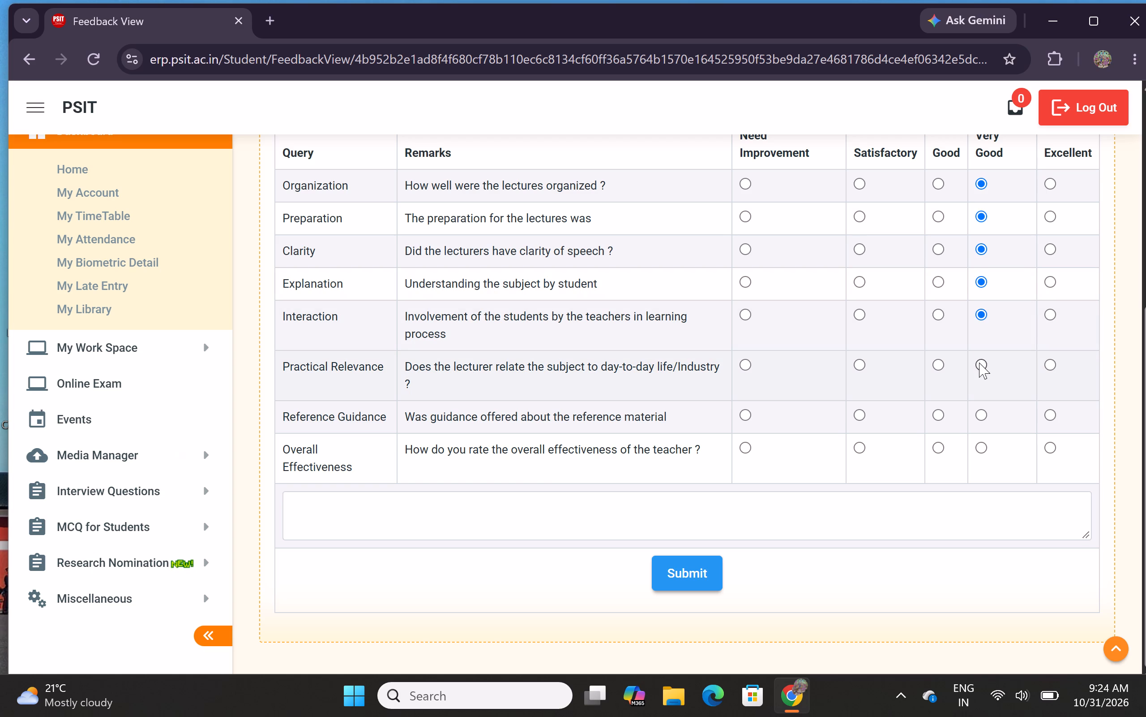
{"action": "left_click", "coordinate": [979, 363]}
{"action": "left_click", "coordinate": [979, 412]}
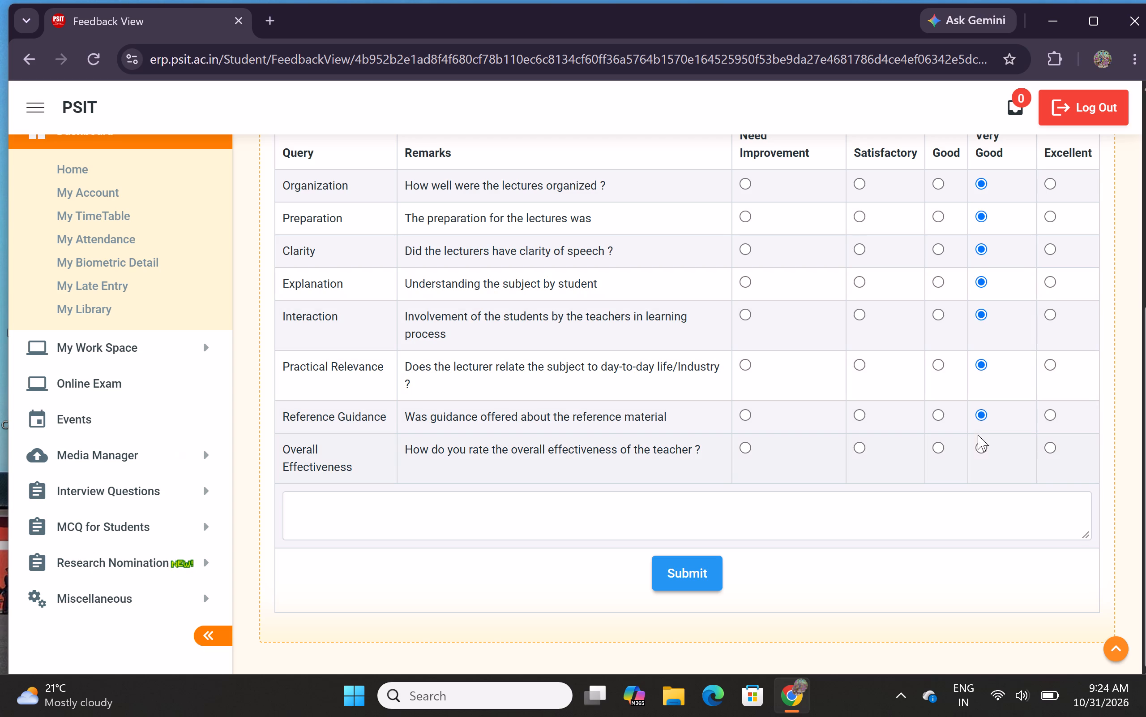
{"action": "left_click", "coordinate": [978, 444]}
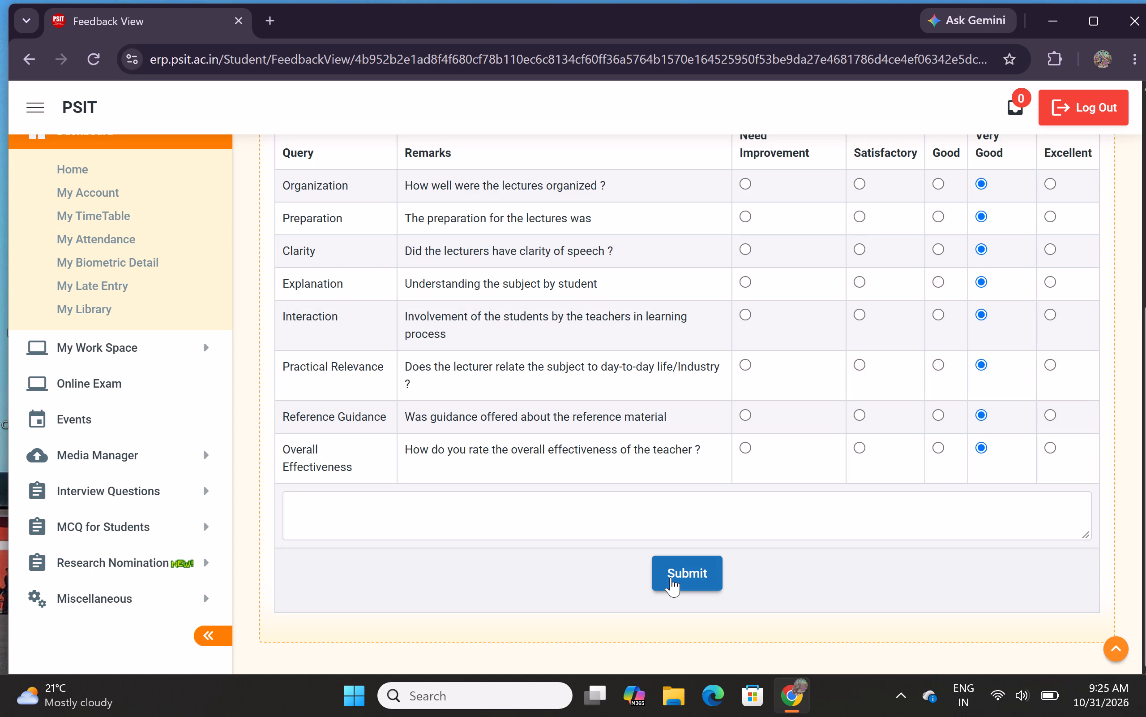
{"action": "left_click", "coordinate": [671, 577]}
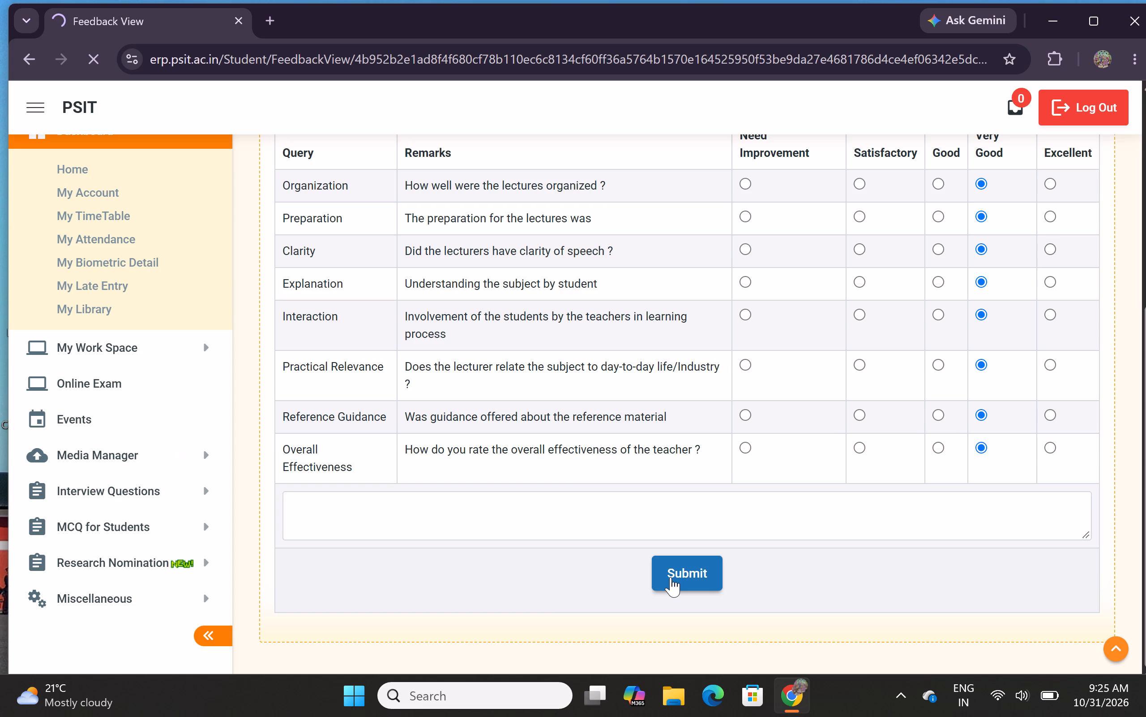
{"action": "left_click", "coordinate": [671, 577]}
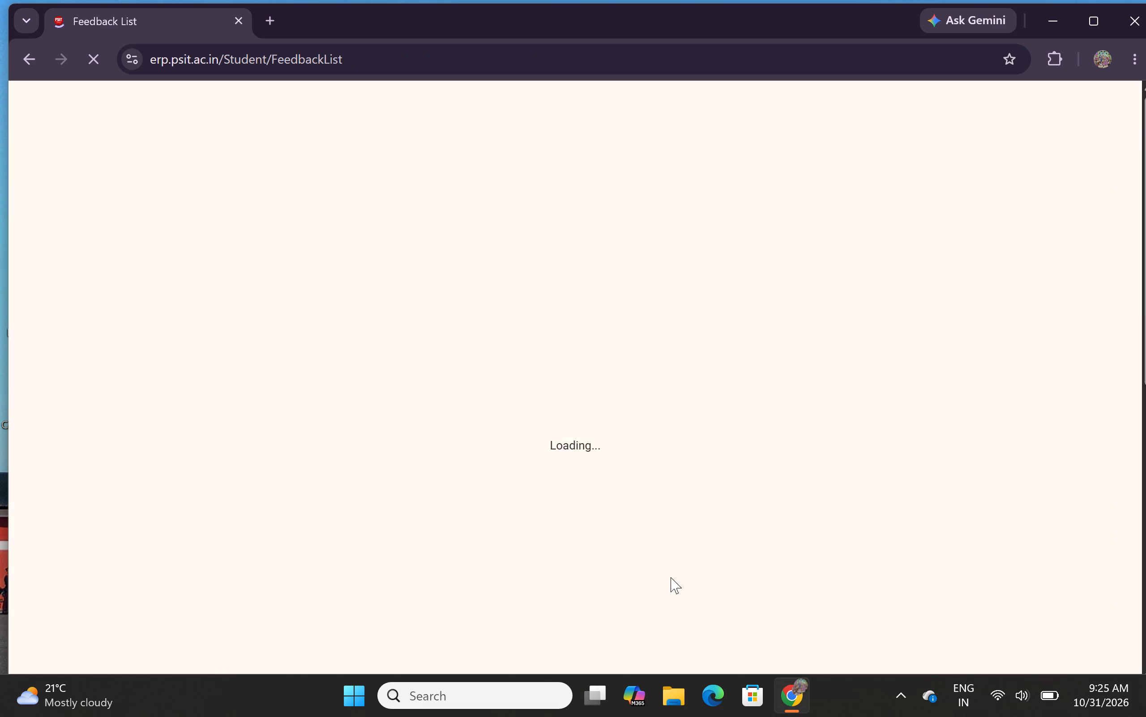
Fill in the Hackathon Teaching (TT-HT-5) feedback with all eight queries rated Very Good and submit it.
{"action": "scroll", "coordinate": [671, 577], "scroll_direction": "down", "scroll_amount": 3}
{"action": "scroll", "coordinate": [926, 527], "scroll_direction": "down", "scroll_amount": 1}
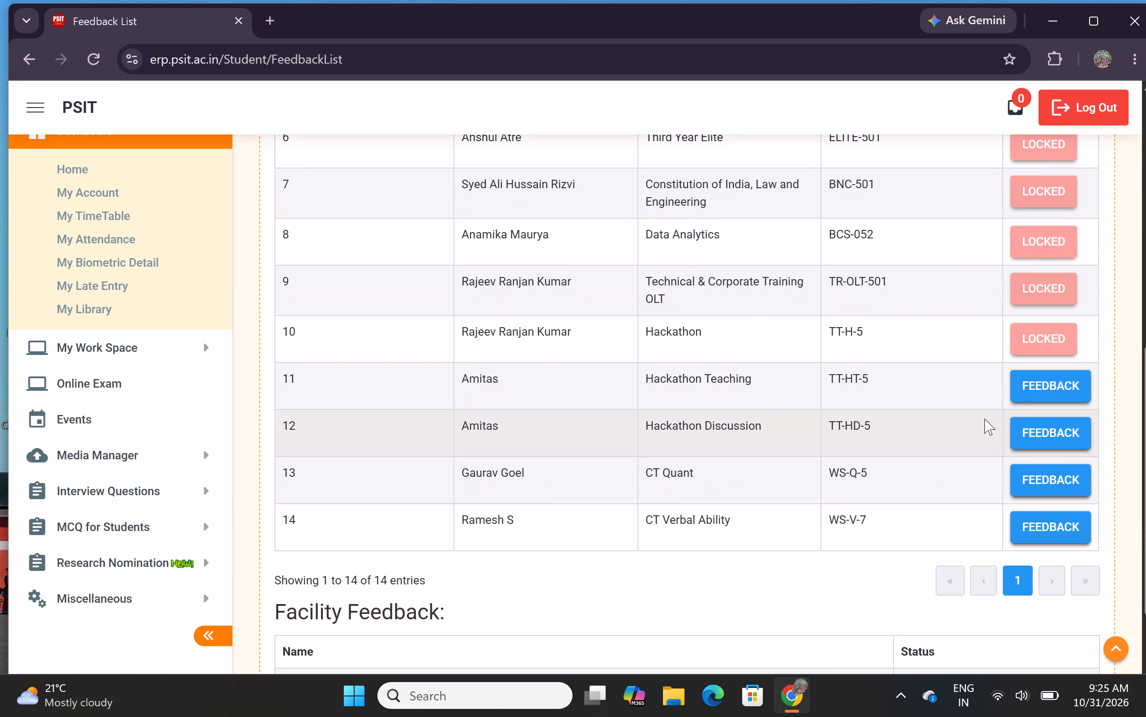
{"action": "left_click", "coordinate": [1046, 390]}
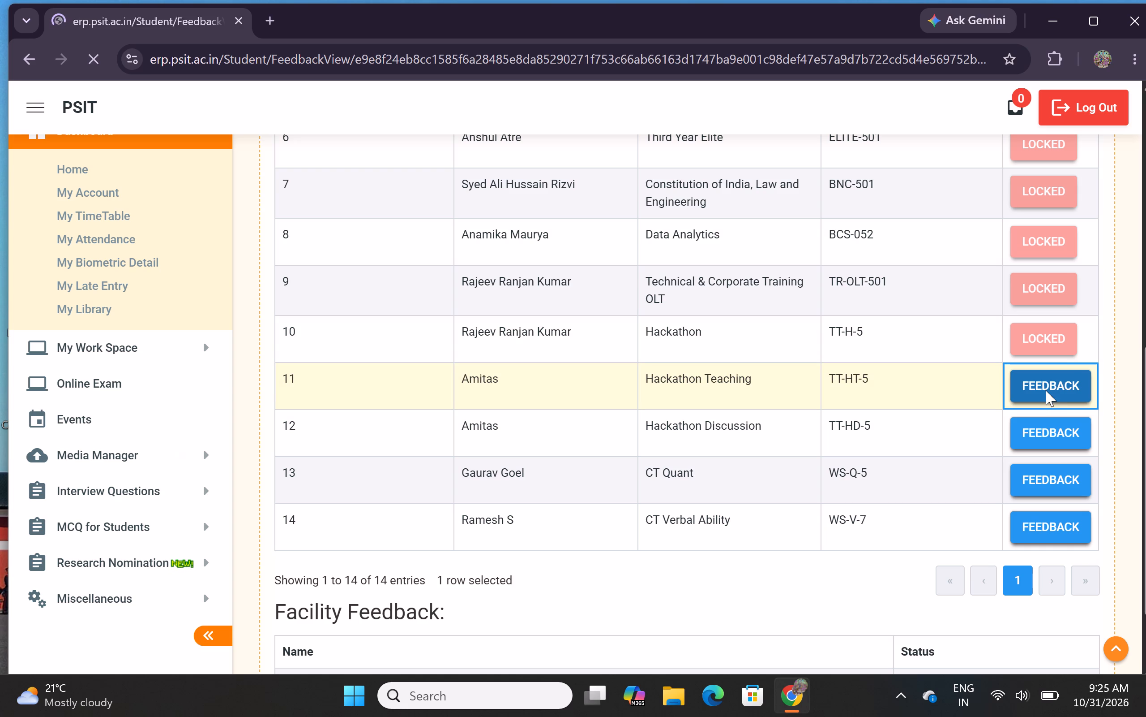
{"action": "scroll", "coordinate": [913, 453], "scroll_direction": "down", "scroll_amount": 3}
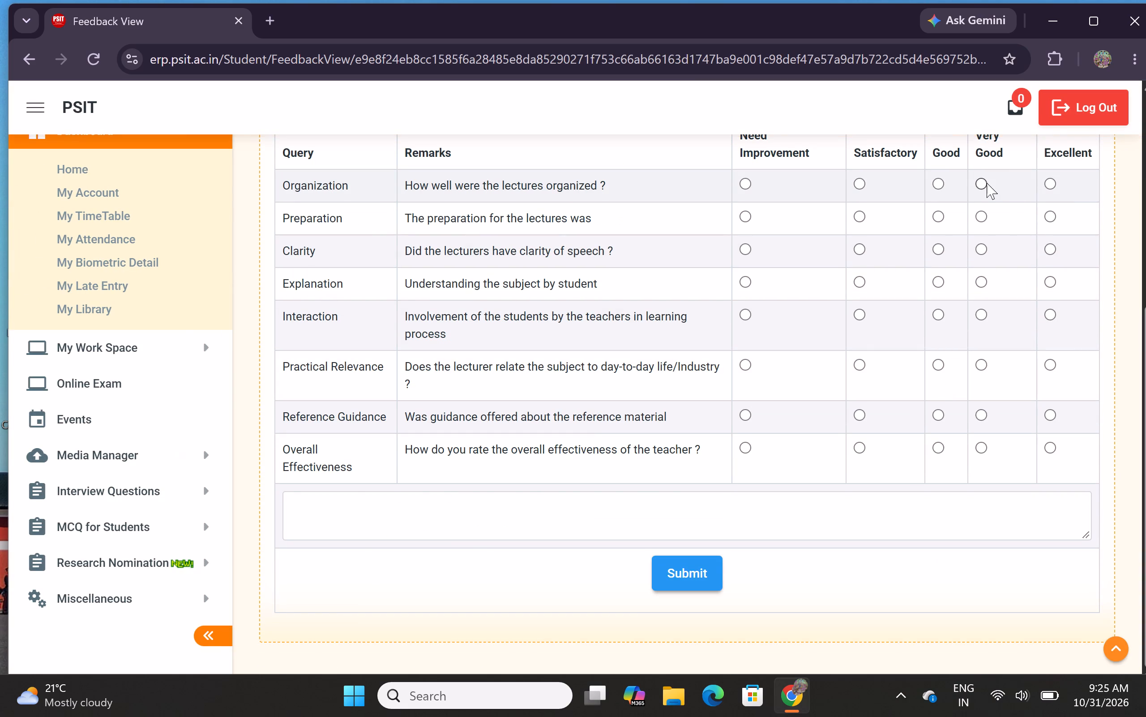
{"action": "left_click", "coordinate": [987, 183]}
{"action": "left_click", "coordinate": [983, 217]}
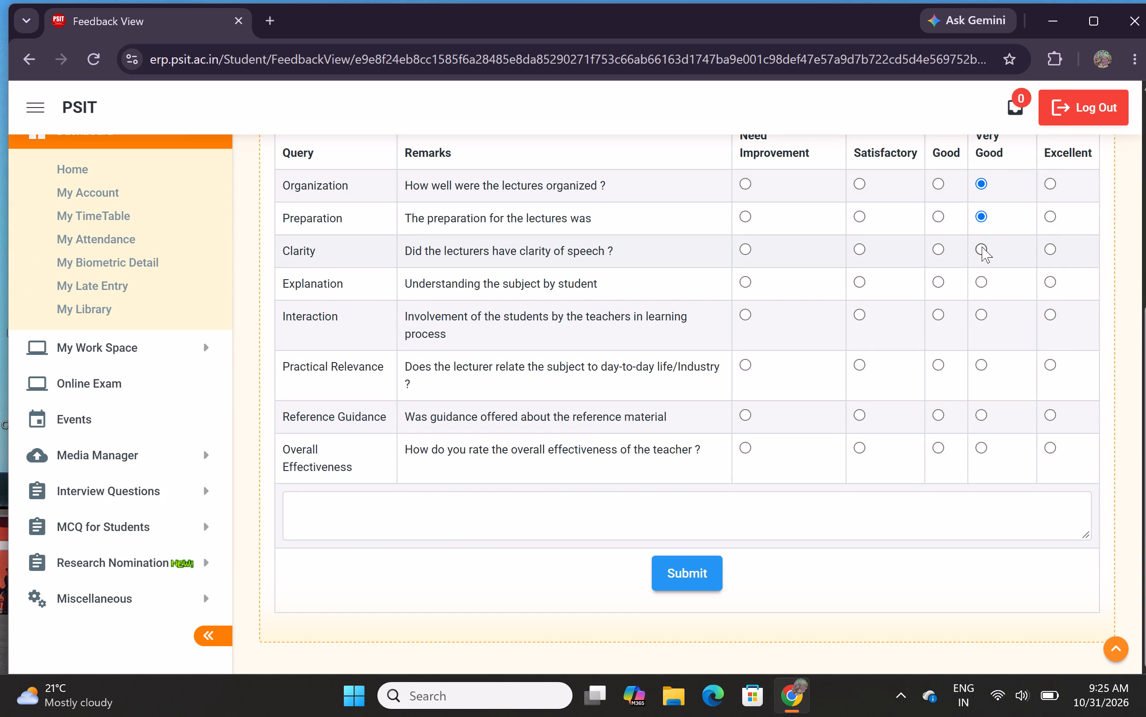
{"action": "left_click", "coordinate": [982, 246]}
{"action": "left_click", "coordinate": [980, 284]}
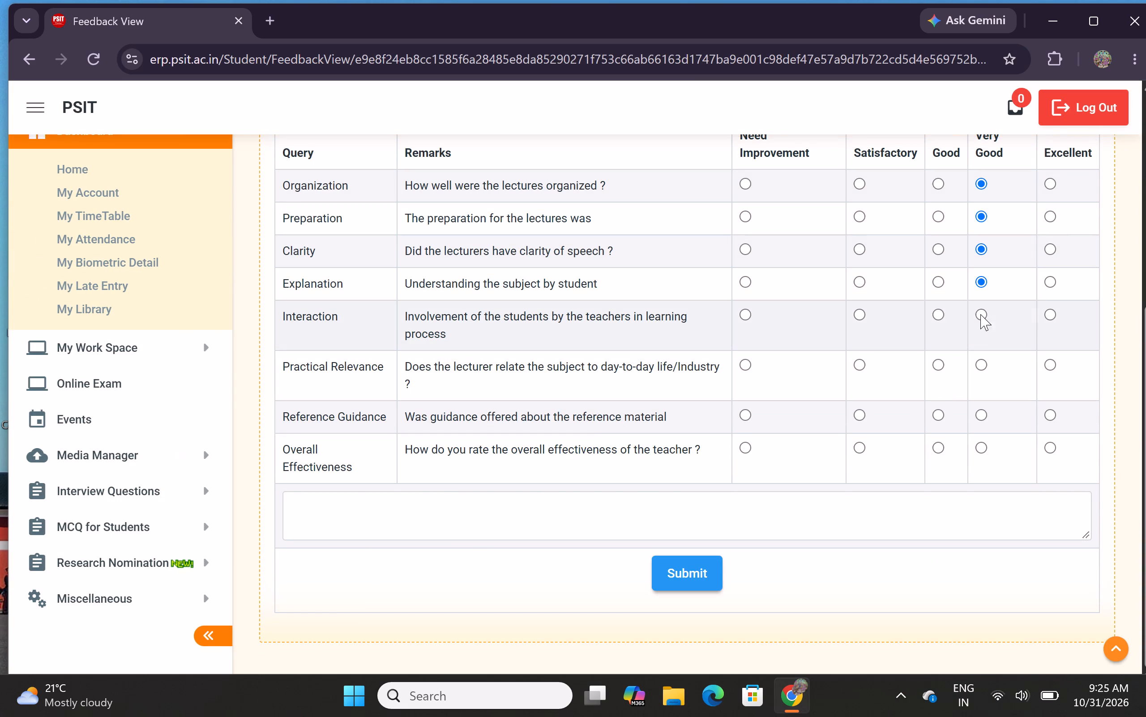
{"action": "left_click", "coordinate": [983, 320]}
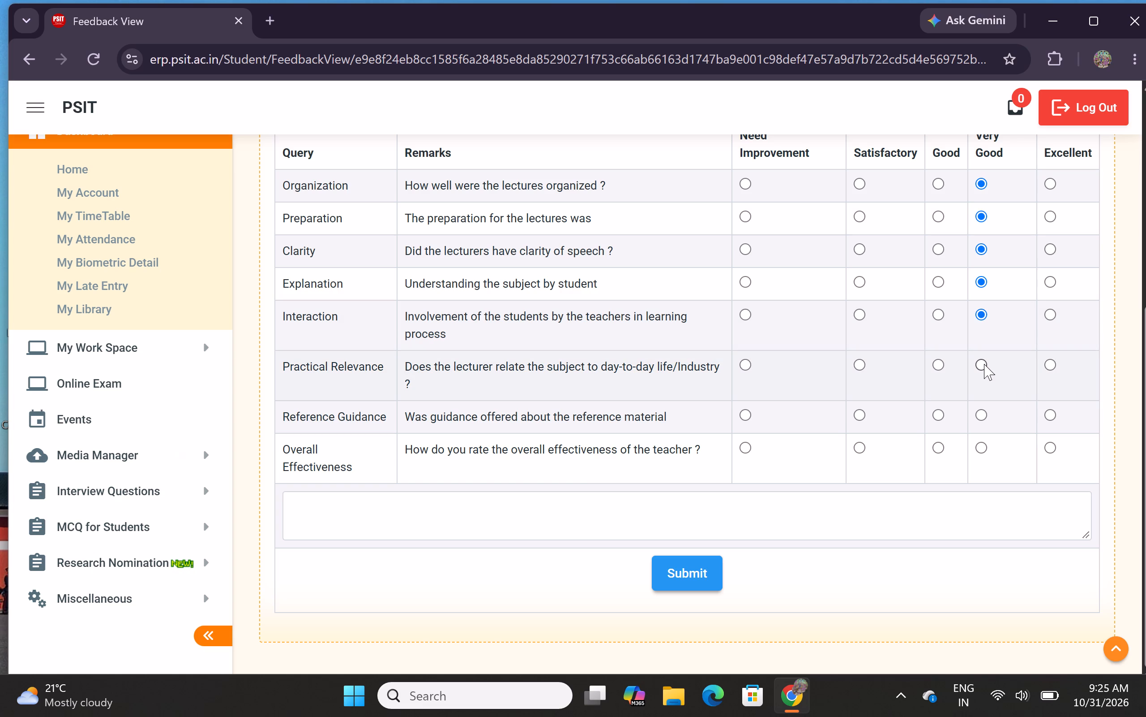
{"action": "left_click", "coordinate": [984, 364]}
{"action": "left_click", "coordinate": [983, 365]}
{"action": "left_click", "coordinate": [980, 417]}
{"action": "left_click", "coordinate": [980, 445]}
{"action": "left_click", "coordinate": [692, 564]}
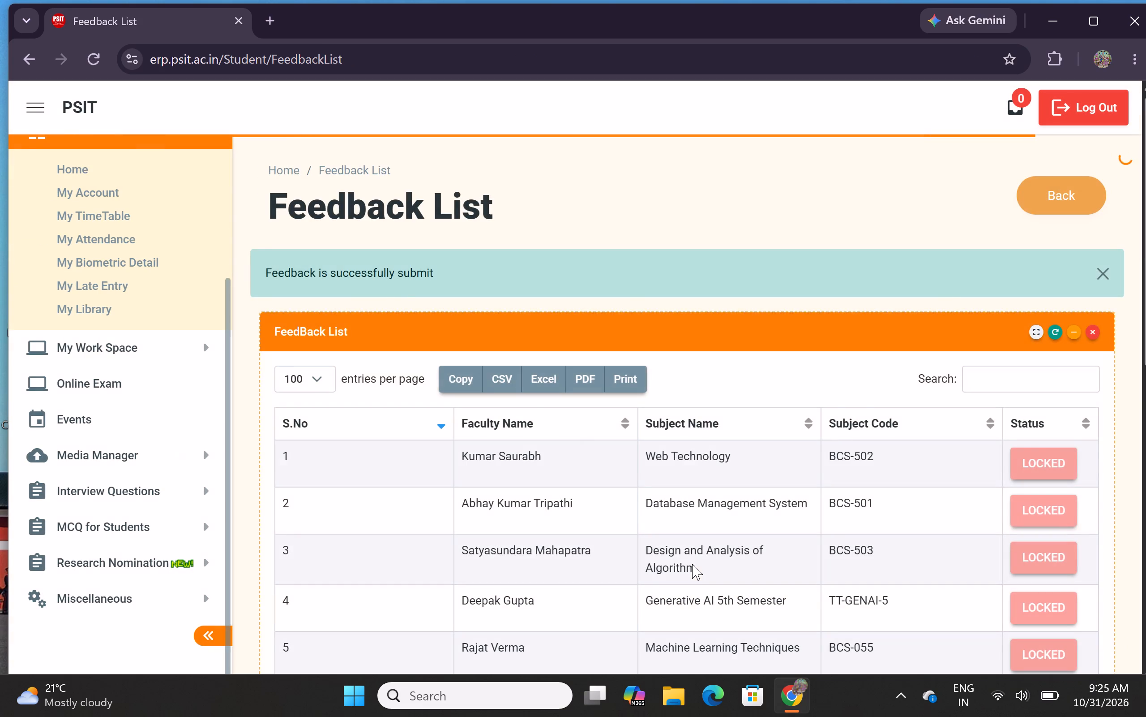
Fill in the Hackathon Discussion (TT-HD-5) feedback with all eight queries rated Very Good and submit it.
{"action": "scroll", "coordinate": [692, 564], "scroll_direction": "down", "scroll_amount": 4}
{"action": "left_click", "coordinate": [1038, 312]}
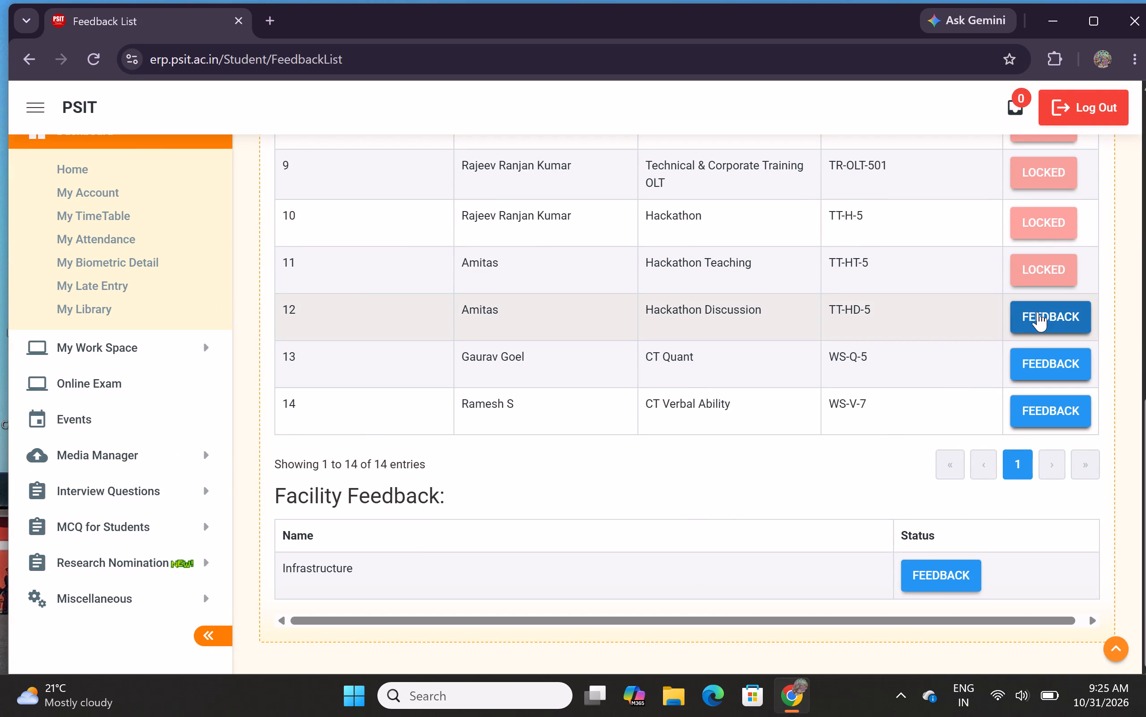
{"action": "scroll", "coordinate": [1038, 312], "scroll_direction": "down", "scroll_amount": 5}
{"action": "scroll", "coordinate": [1038, 312], "scroll_direction": "up", "scroll_amount": 1}
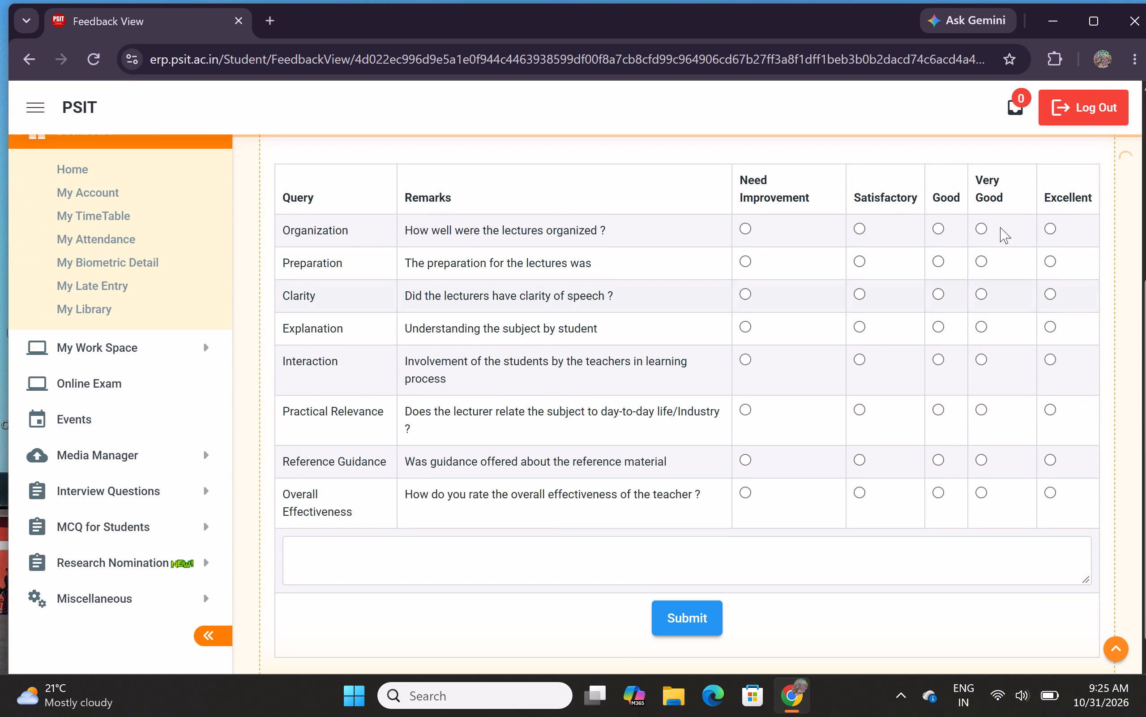
{"action": "left_click_drag", "start_coordinate": [982, 230], "coordinate": [979, 262]}
{"action": "left_click", "coordinate": [979, 262]}
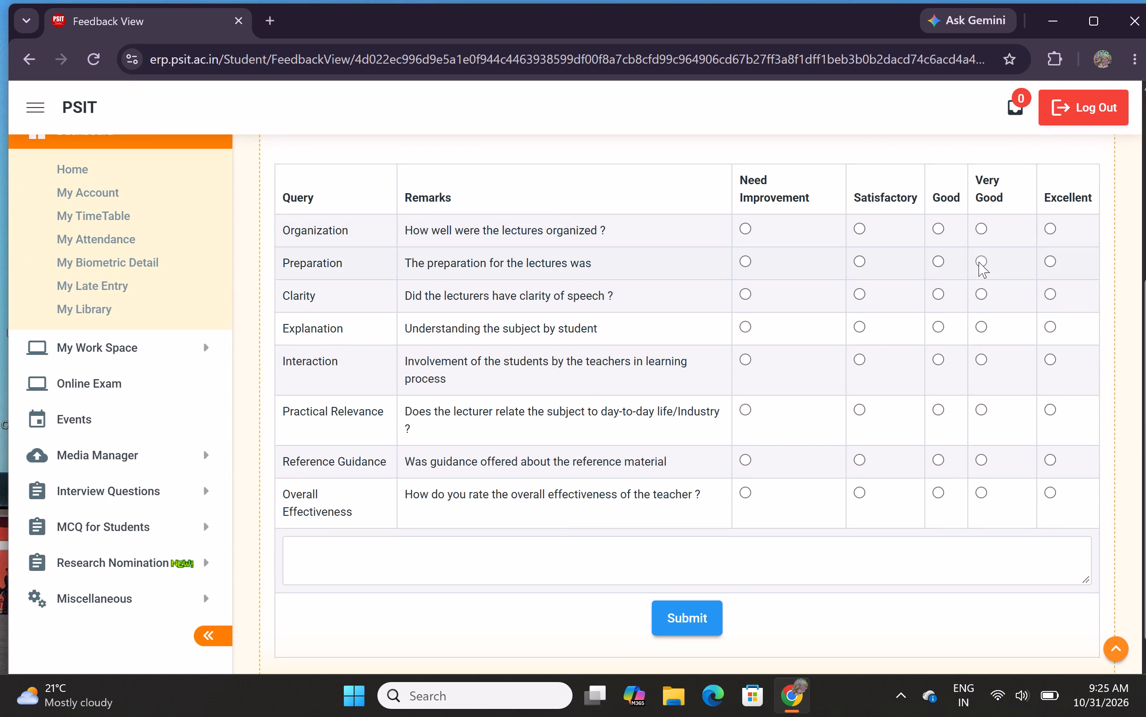
{"action": "left_click", "coordinate": [981, 230]}
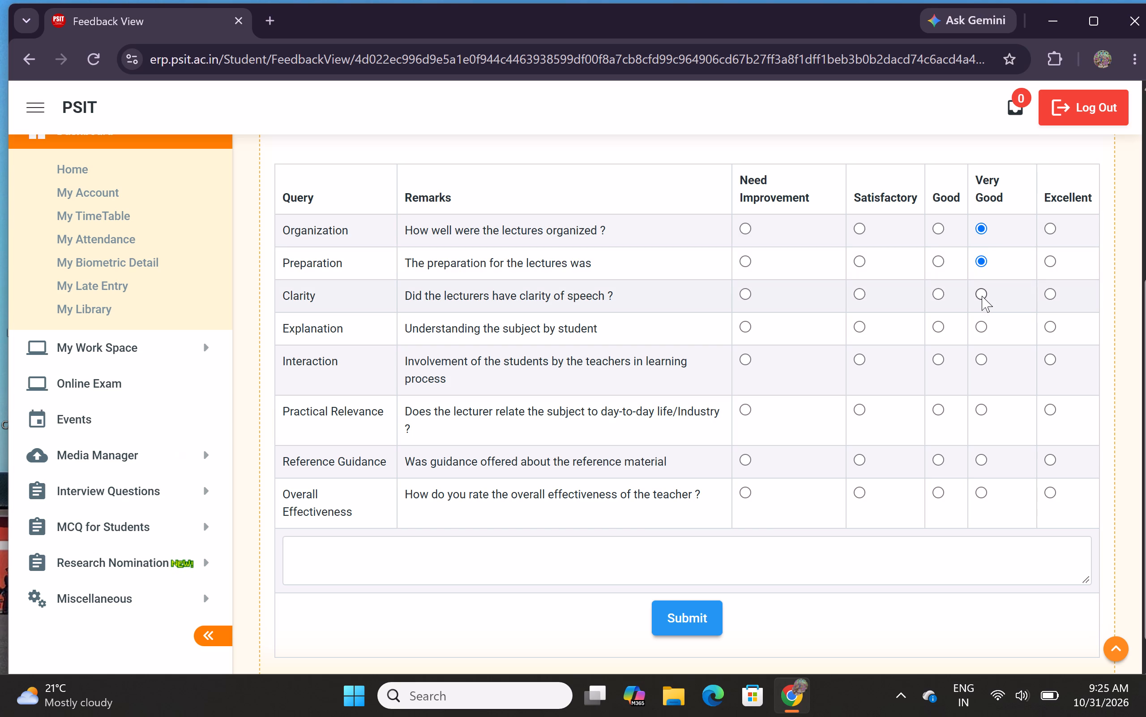
{"action": "left_click", "coordinate": [982, 296]}
{"action": "left_click", "coordinate": [980, 329]}
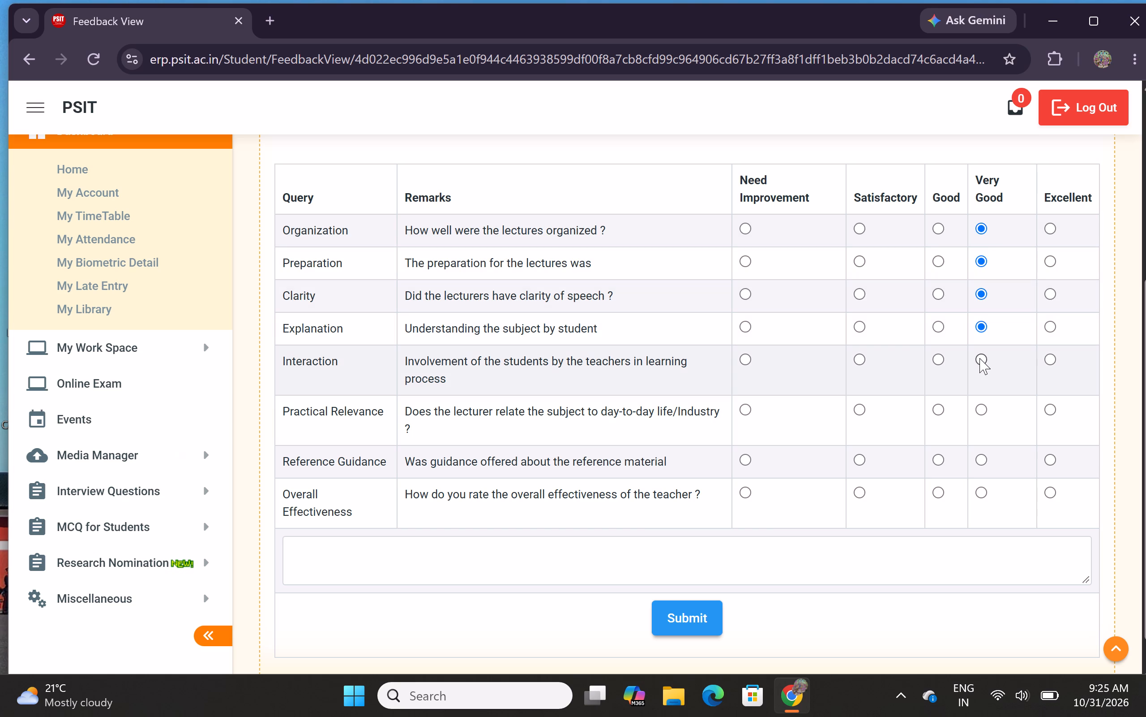
{"action": "left_click", "coordinate": [979, 358]}
{"action": "left_click", "coordinate": [980, 407]}
{"action": "left_click", "coordinate": [982, 458]}
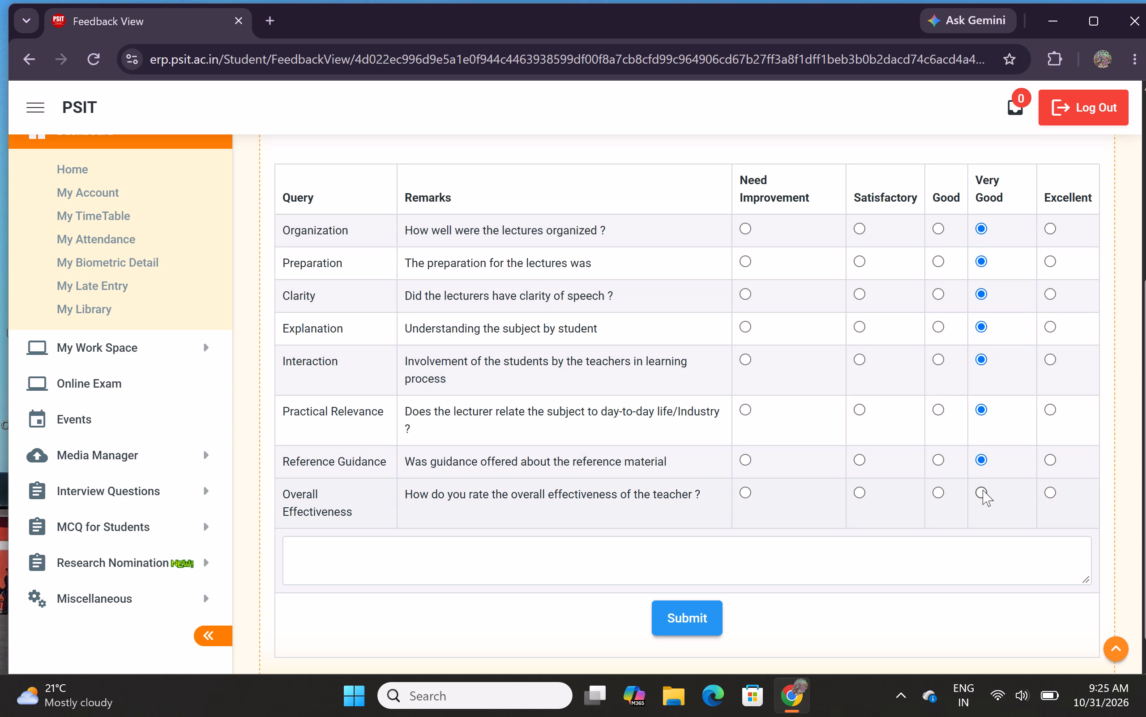
{"action": "left_click", "coordinate": [983, 491]}
{"action": "left_click", "coordinate": [697, 606]}
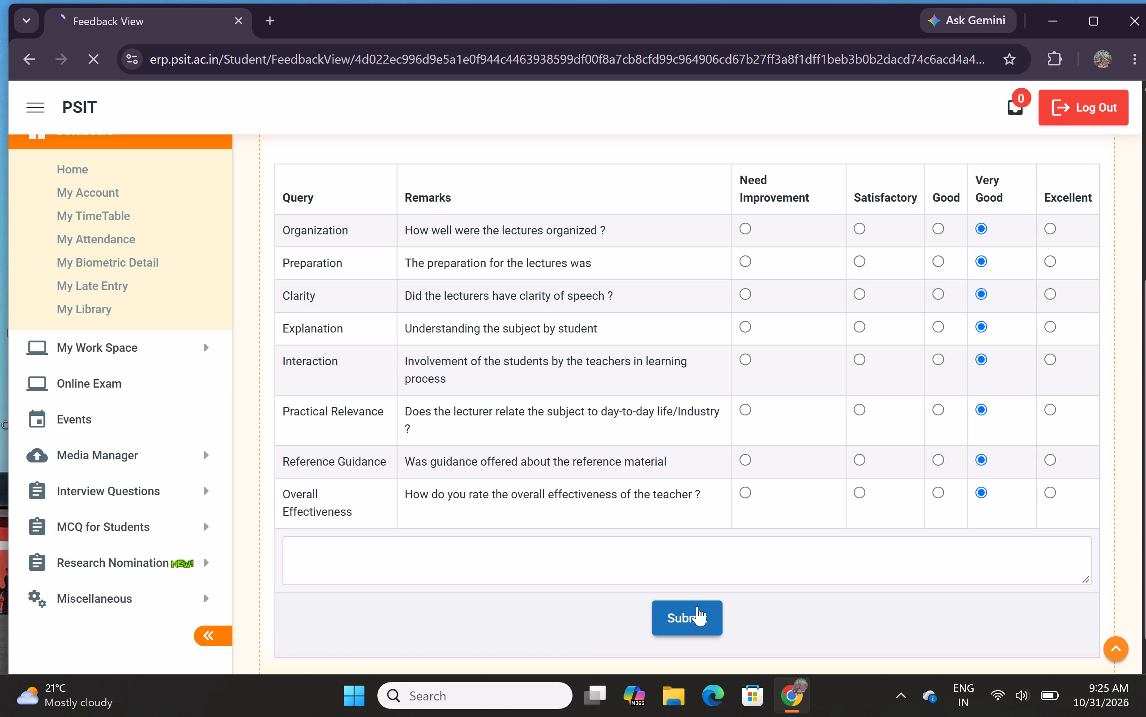
Fill in the CT Quant (WS-Q-5) feedback with all eight queries rated Very Good and submit it.
{"action": "scroll", "coordinate": [697, 606], "scroll_direction": "down", "scroll_amount": 6}
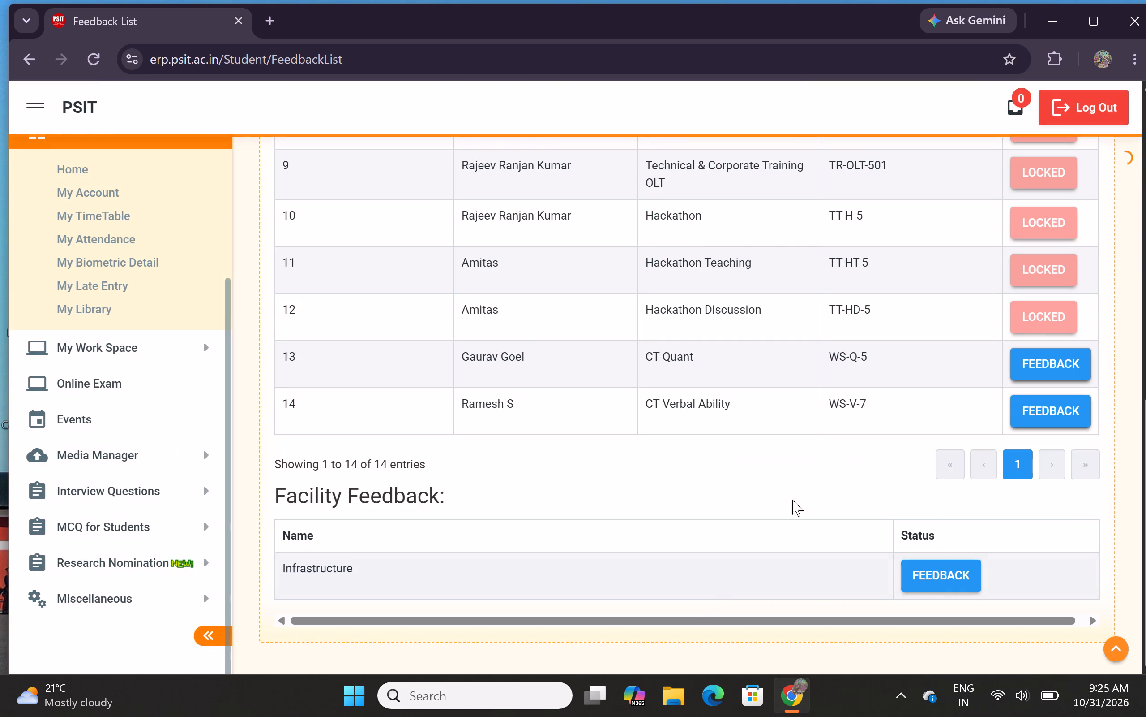
{"action": "left_click", "coordinate": [1045, 352]}
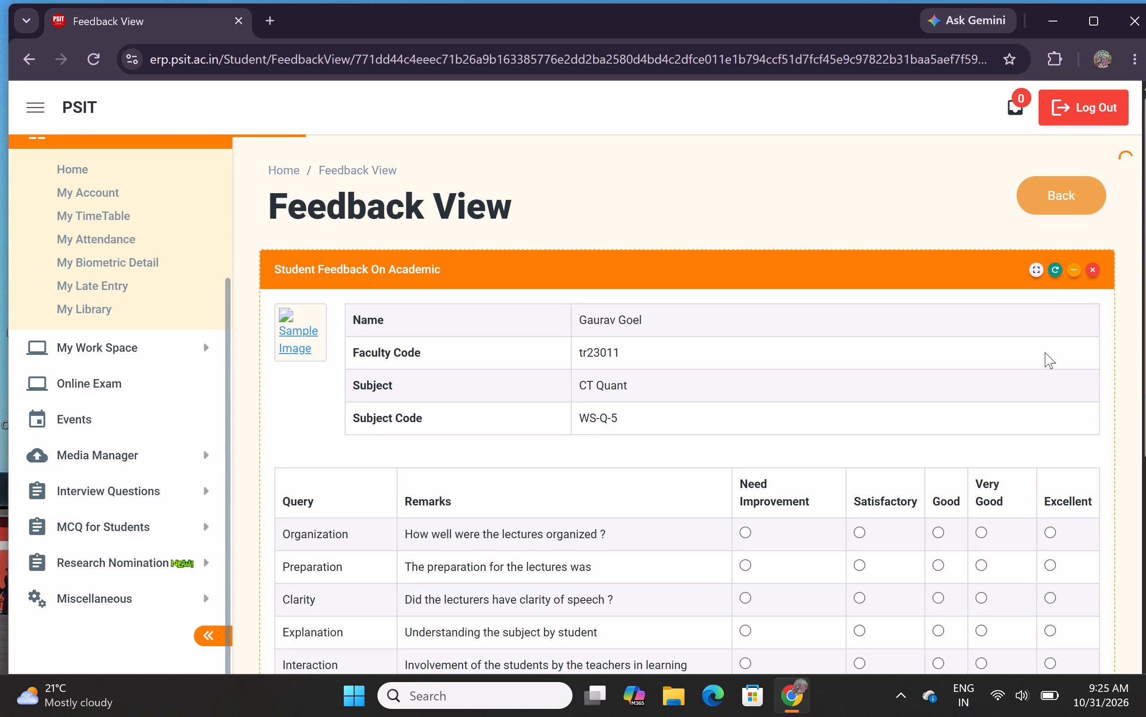
{"action": "scroll", "coordinate": [1045, 352], "scroll_direction": "down", "scroll_amount": 5}
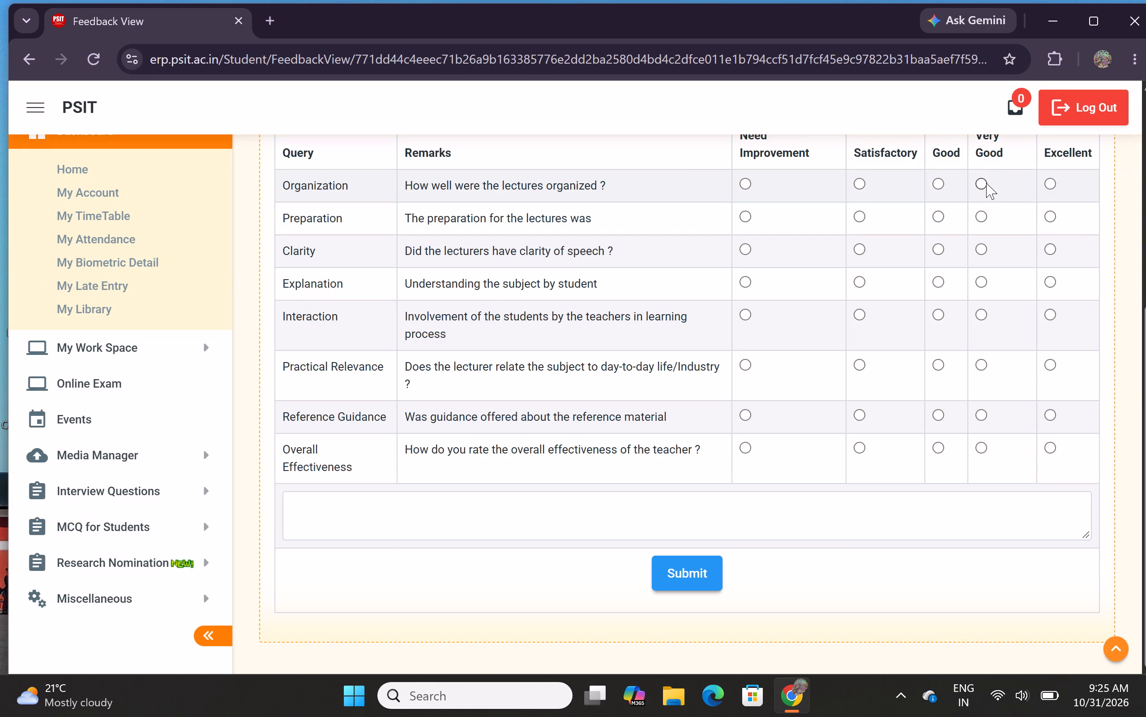
{"action": "left_click", "coordinate": [979, 186]}
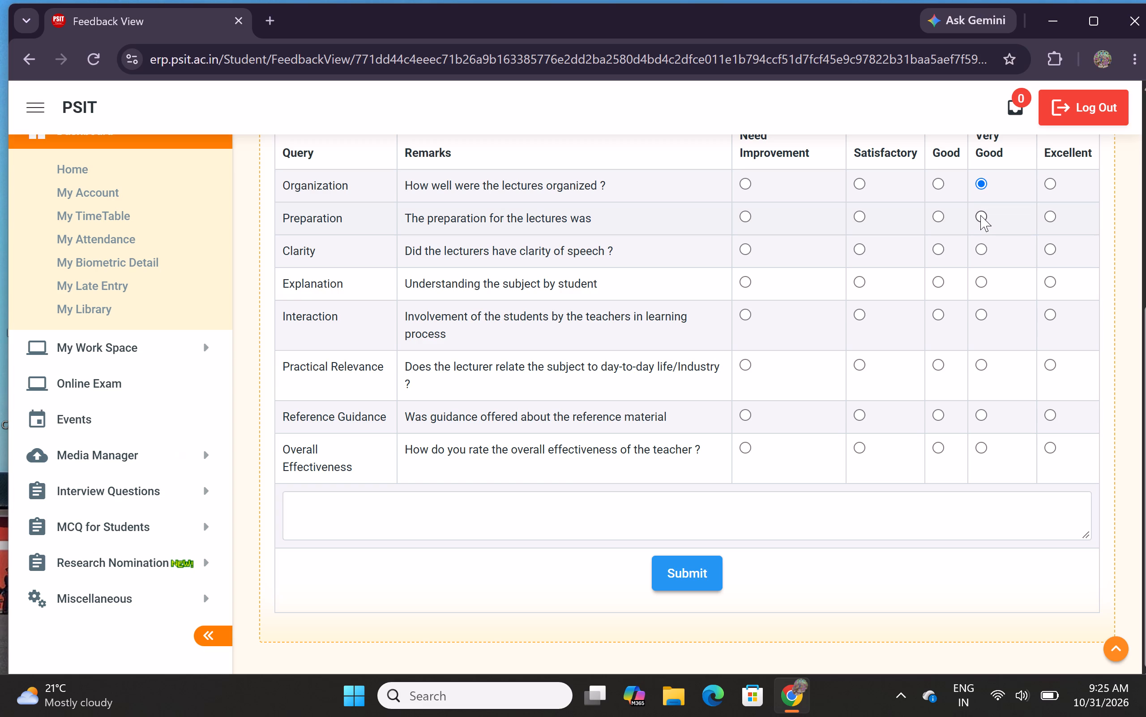
{"action": "left_click", "coordinate": [980, 215]}
{"action": "left_click", "coordinate": [979, 249]}
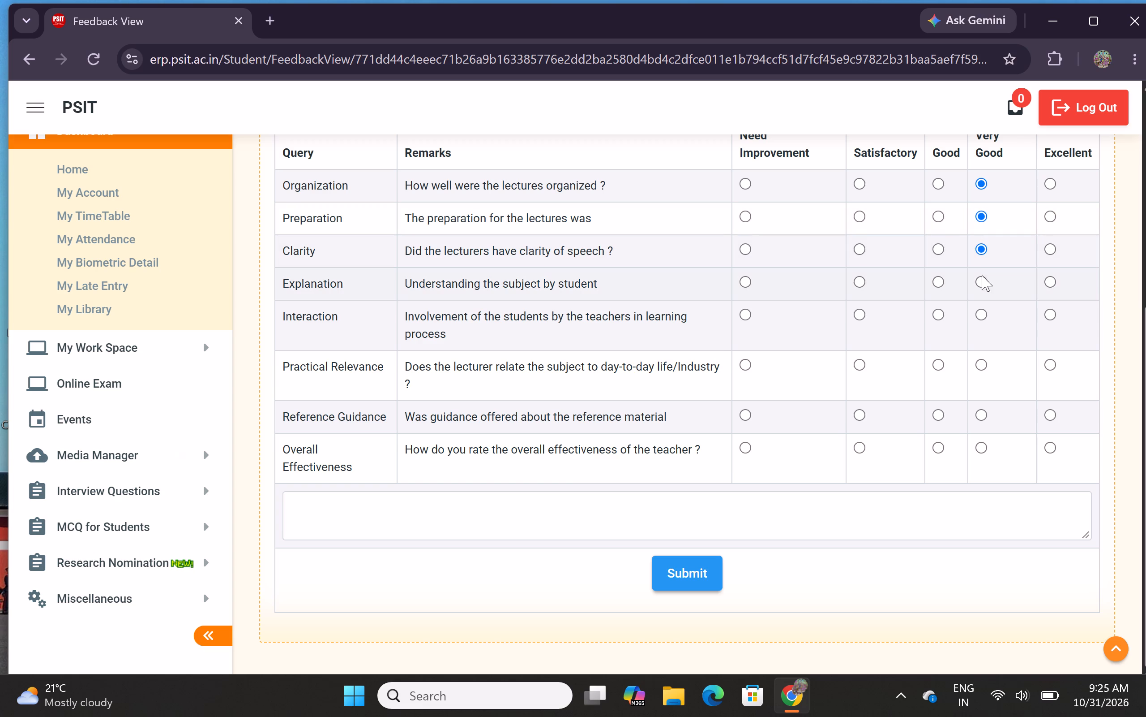
{"action": "left_click", "coordinate": [982, 281]}
{"action": "left_click", "coordinate": [981, 313]}
{"action": "left_click", "coordinate": [982, 363]}
{"action": "left_click", "coordinate": [980, 418]}
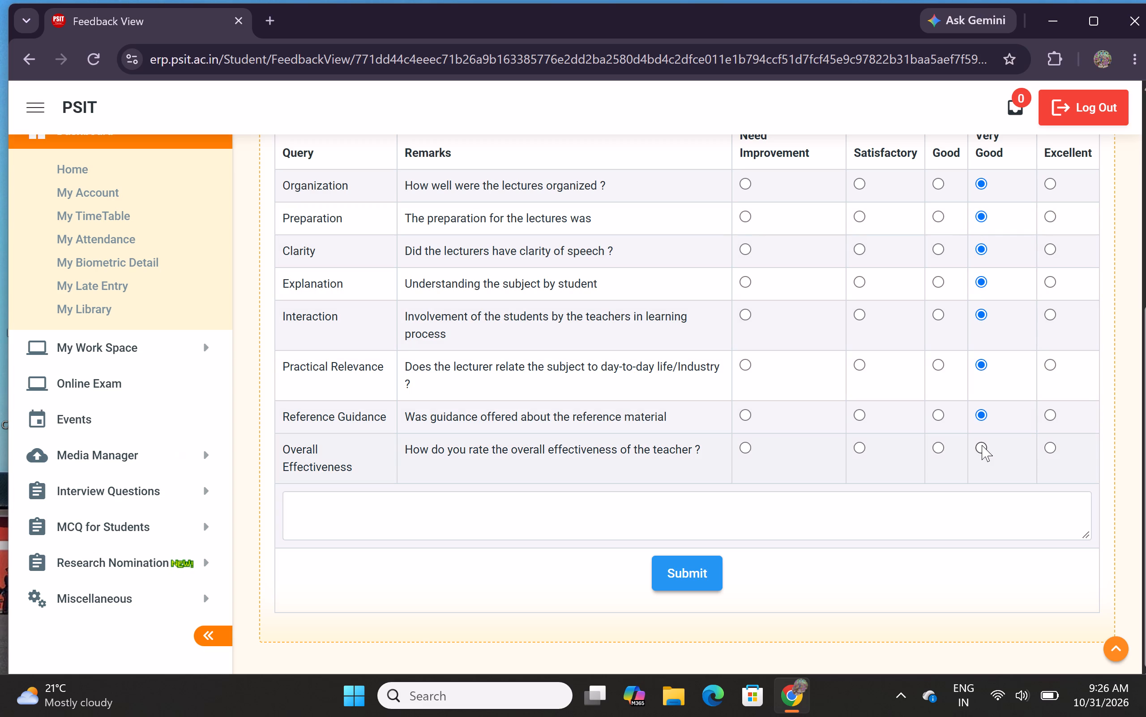
{"action": "left_click", "coordinate": [982, 445]}
{"action": "left_click", "coordinate": [712, 576]}
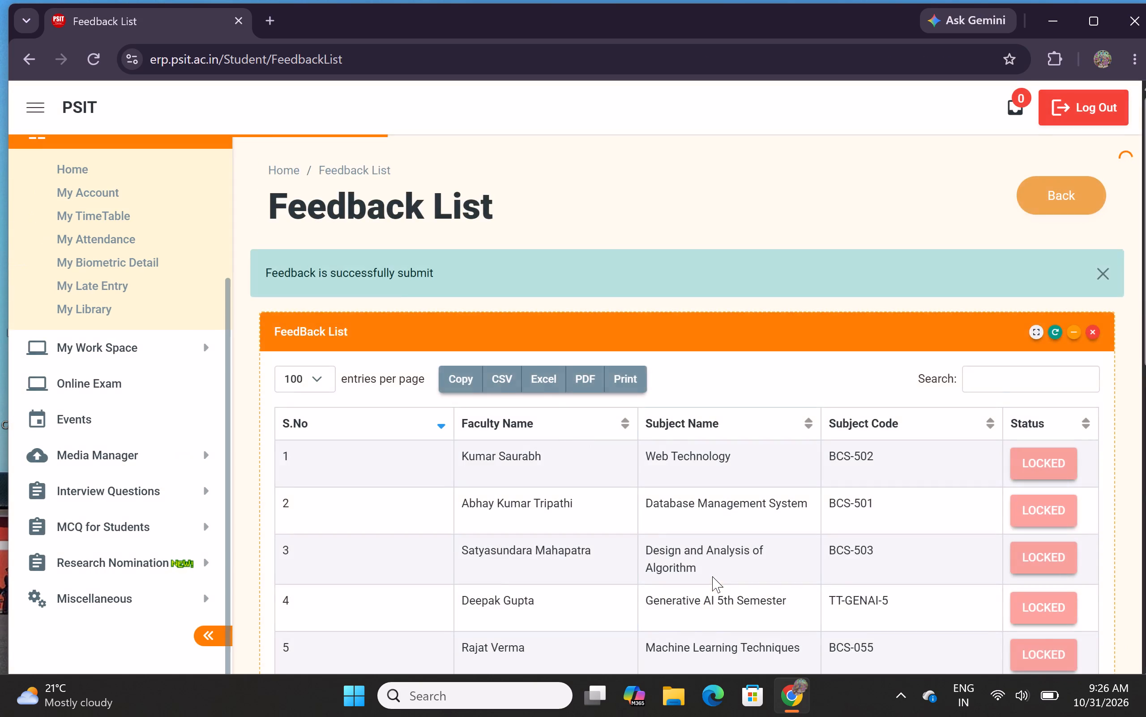
Fill in the CT Verbal Ability (WS-V-7) feedback with all eight queries rated Very Good and submit it.
{"action": "scroll", "coordinate": [712, 576], "scroll_direction": "down", "scroll_amount": 3}
{"action": "scroll", "coordinate": [798, 455], "scroll_direction": "down", "scroll_amount": 2}
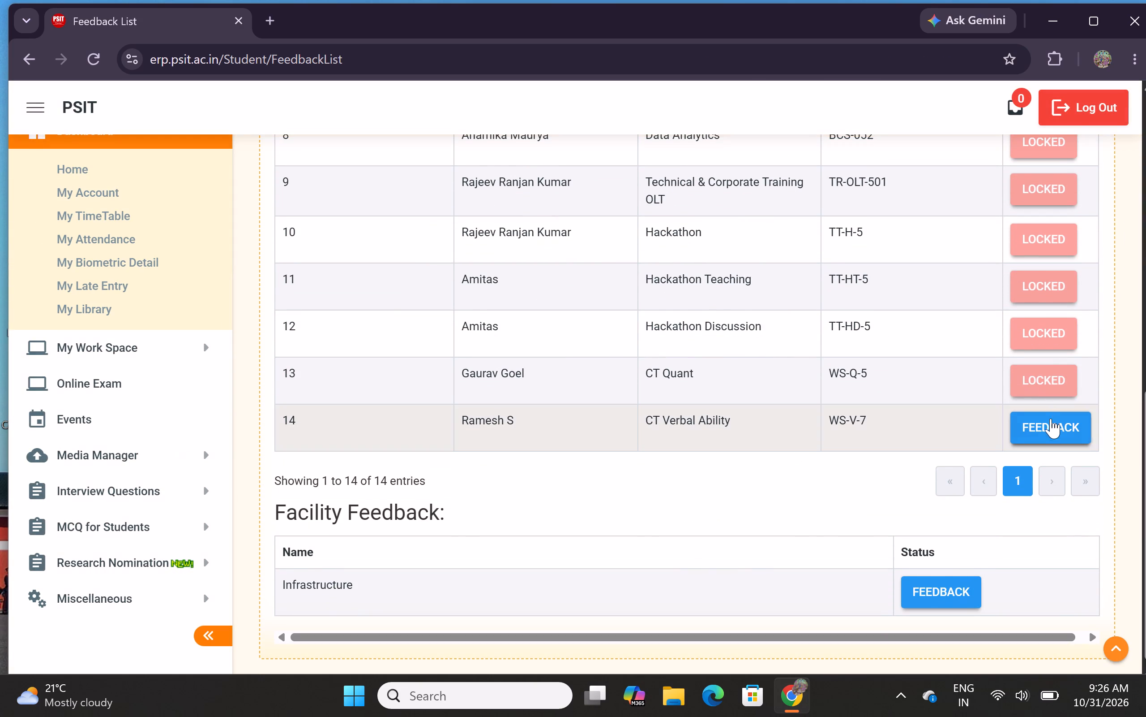
{"action": "left_click", "coordinate": [1051, 422]}
{"action": "scroll", "coordinate": [1051, 422], "scroll_direction": "down", "scroll_amount": 5}
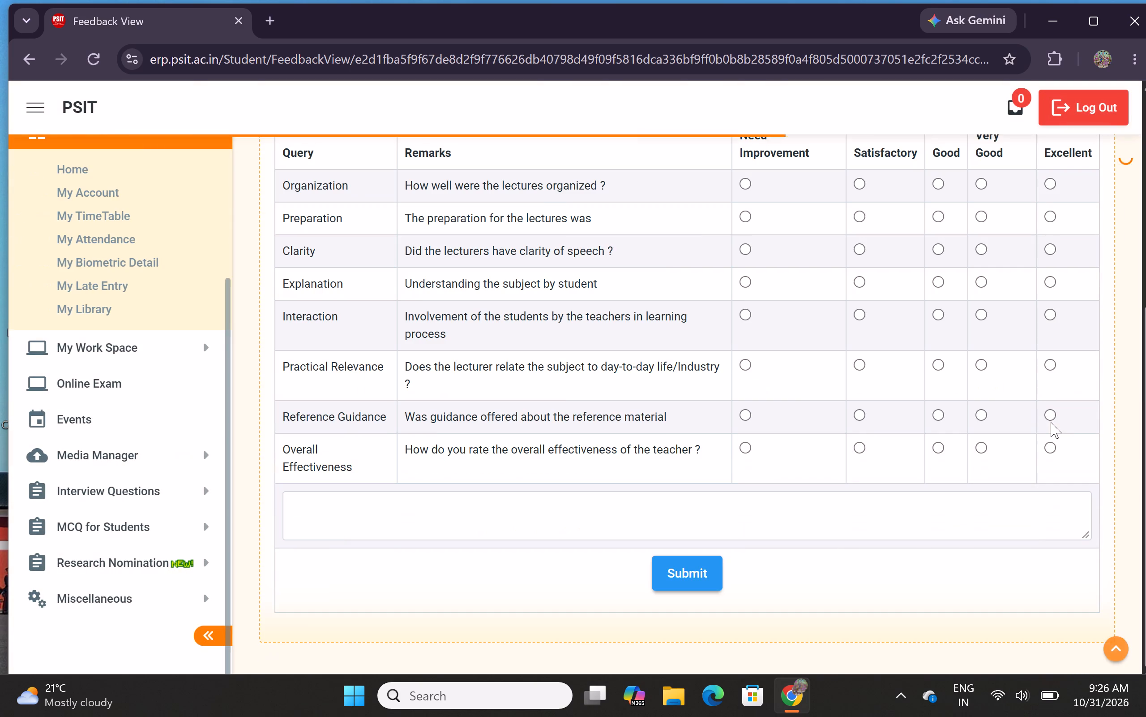
{"action": "left_click", "coordinate": [981, 181]}
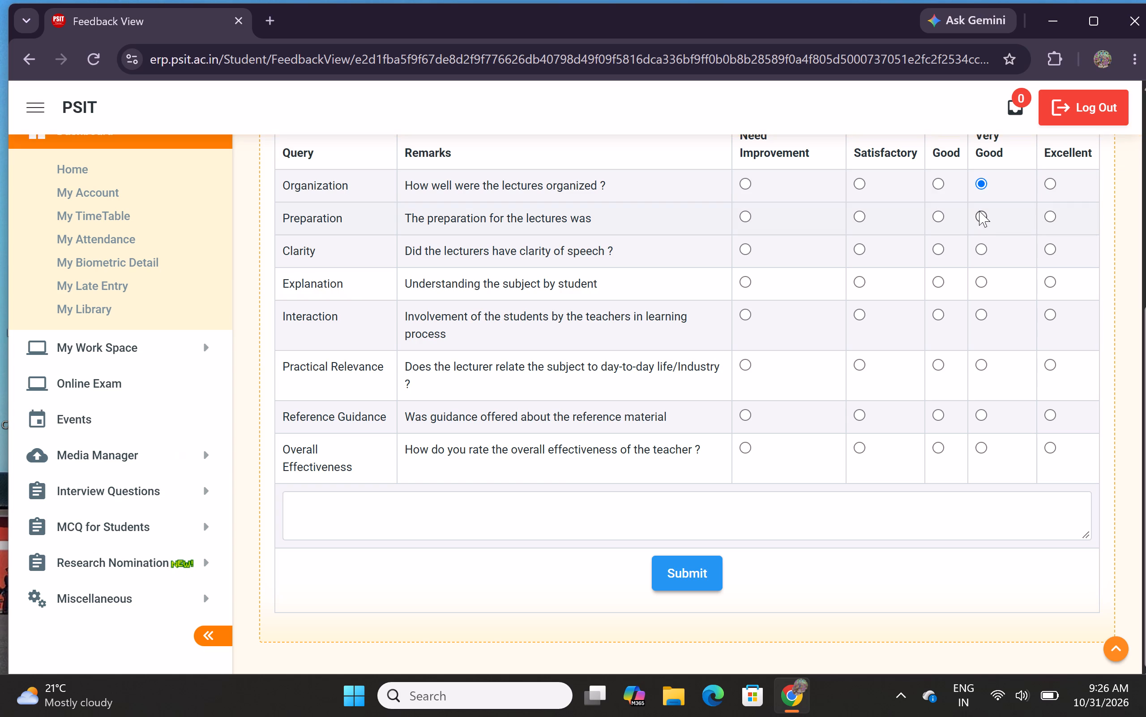
{"action": "left_click", "coordinate": [981, 215]}
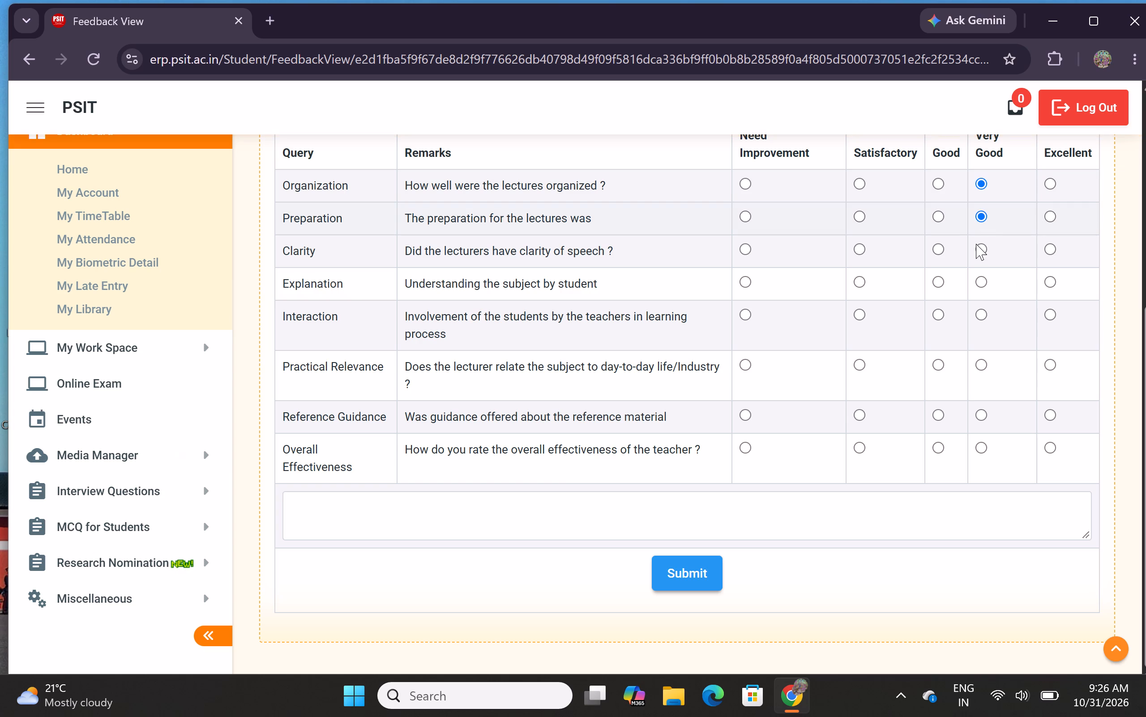
{"action": "left_click", "coordinate": [976, 245]}
{"action": "left_click", "coordinate": [982, 248]}
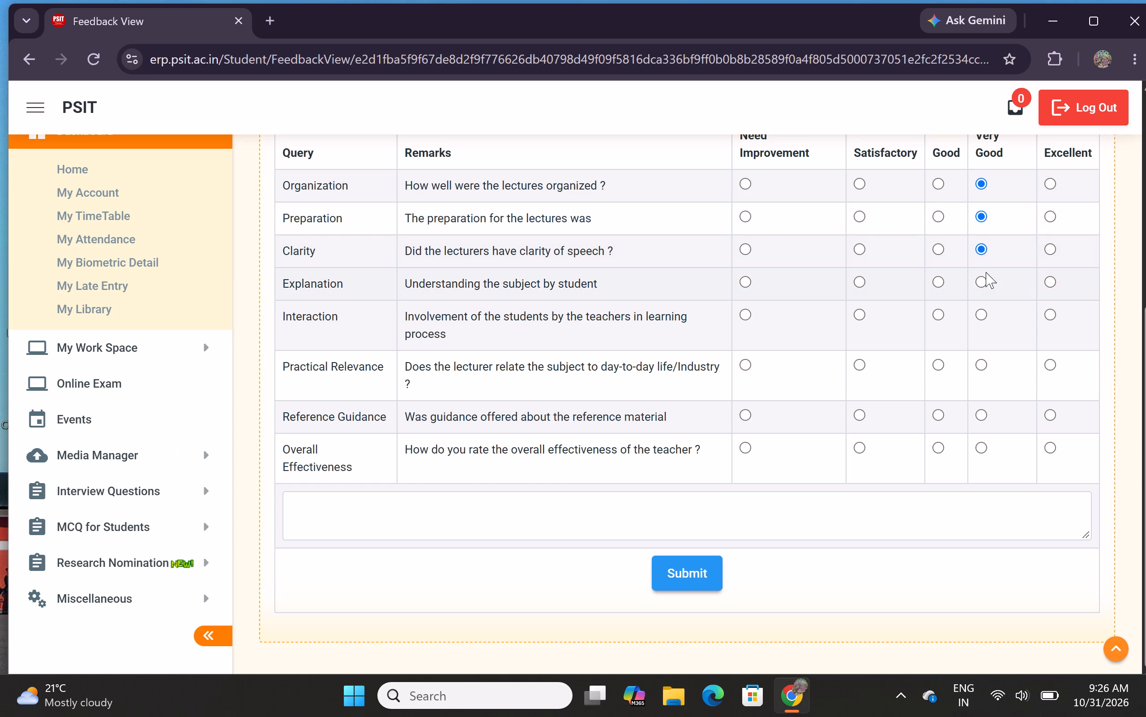
{"action": "left_click", "coordinate": [981, 278]}
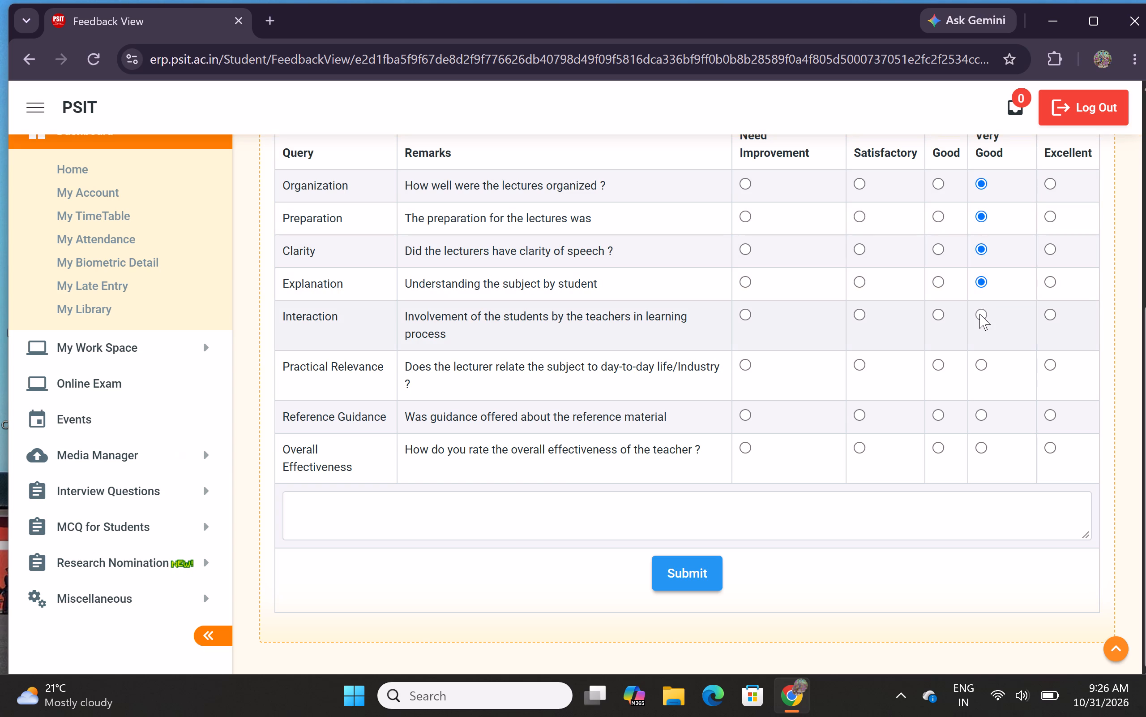
{"action": "left_click", "coordinate": [979, 314]}
{"action": "left_click", "coordinate": [980, 363]}
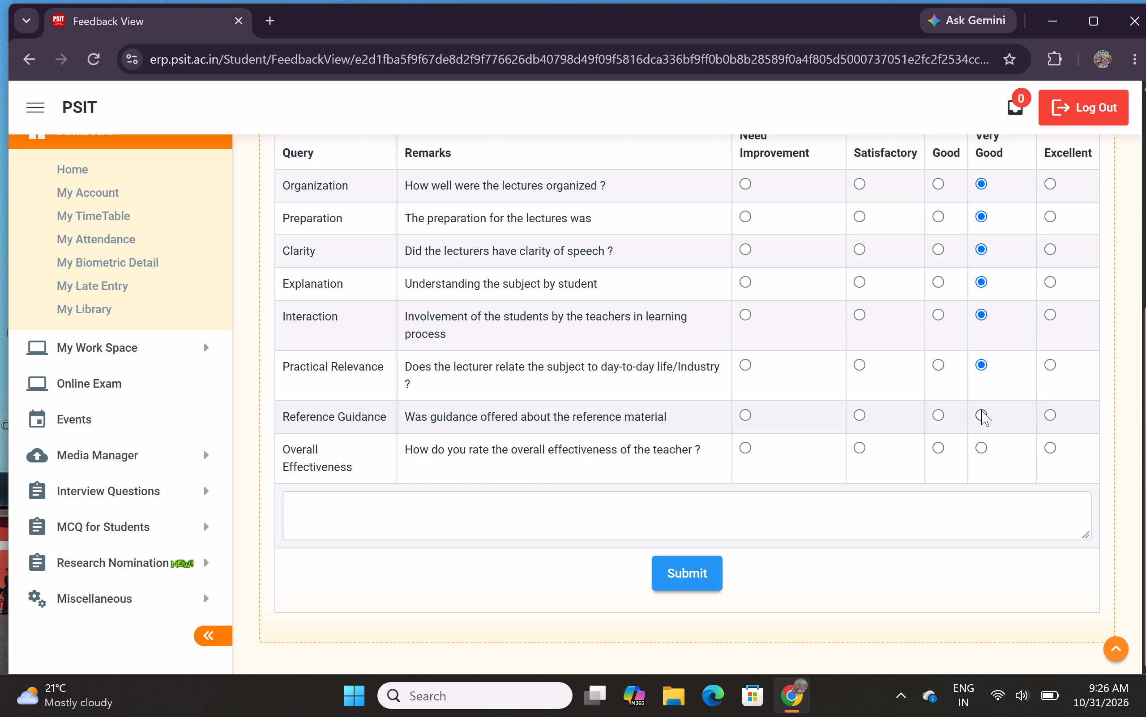
{"action": "left_click", "coordinate": [981, 410]}
{"action": "left_click", "coordinate": [979, 451]}
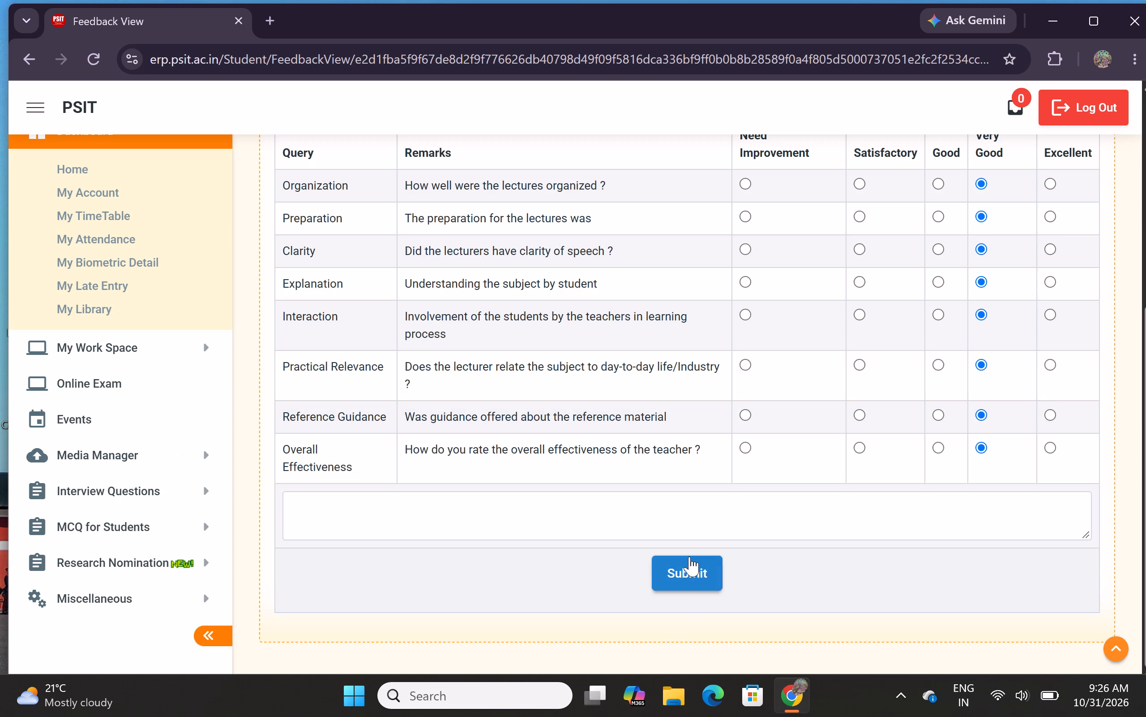
{"action": "left_click", "coordinate": [688, 562]}
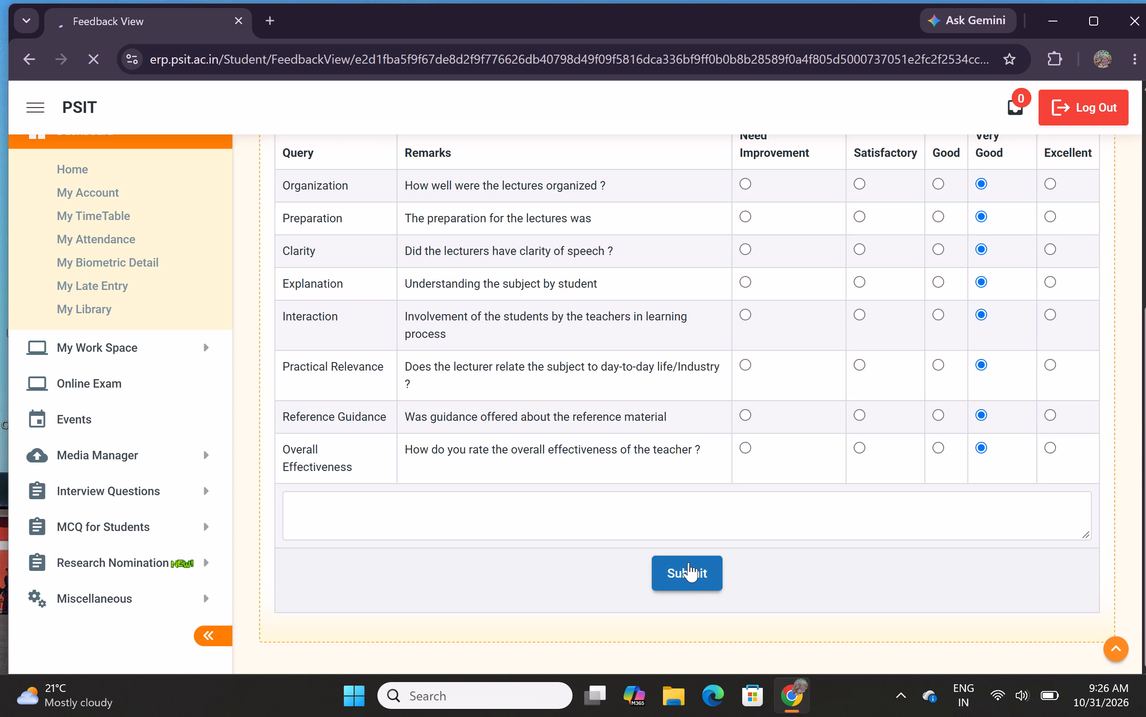
Fill in the Infrastructure facility feedback with all four queries rated Very Good and submit it.
{"action": "scroll", "coordinate": [688, 562], "scroll_direction": "down", "scroll_amount": 5}
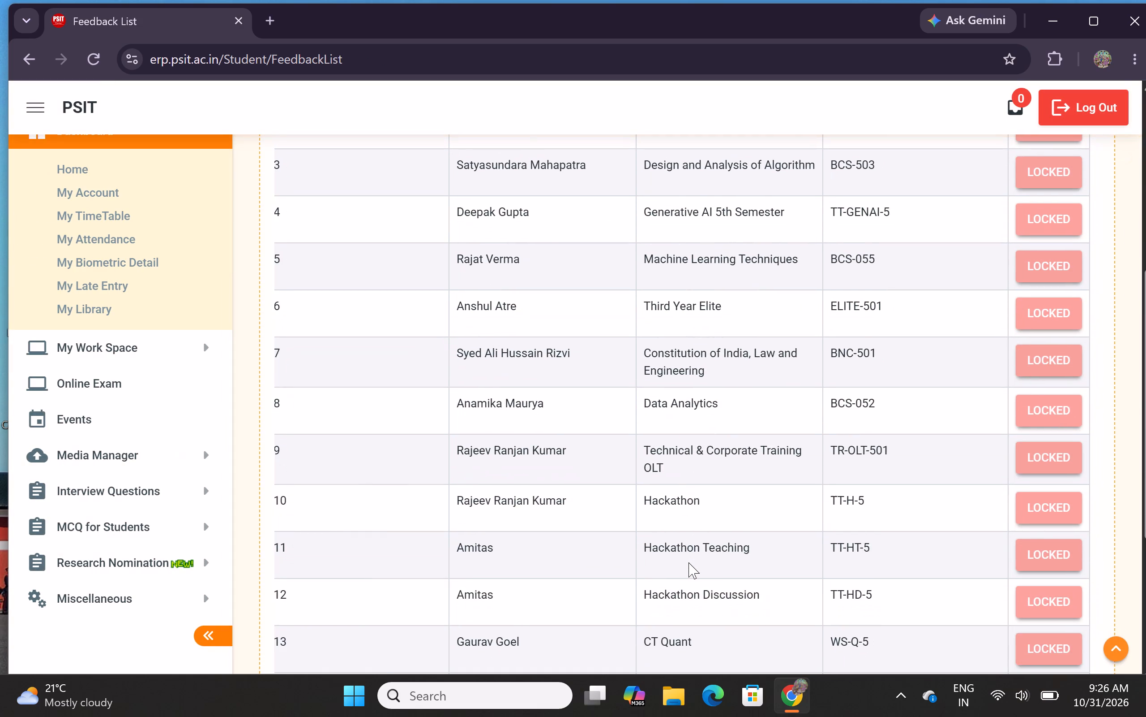
{"action": "scroll", "coordinate": [688, 562], "scroll_direction": "down", "scroll_amount": 3}
{"action": "left_click", "coordinate": [921, 570]}
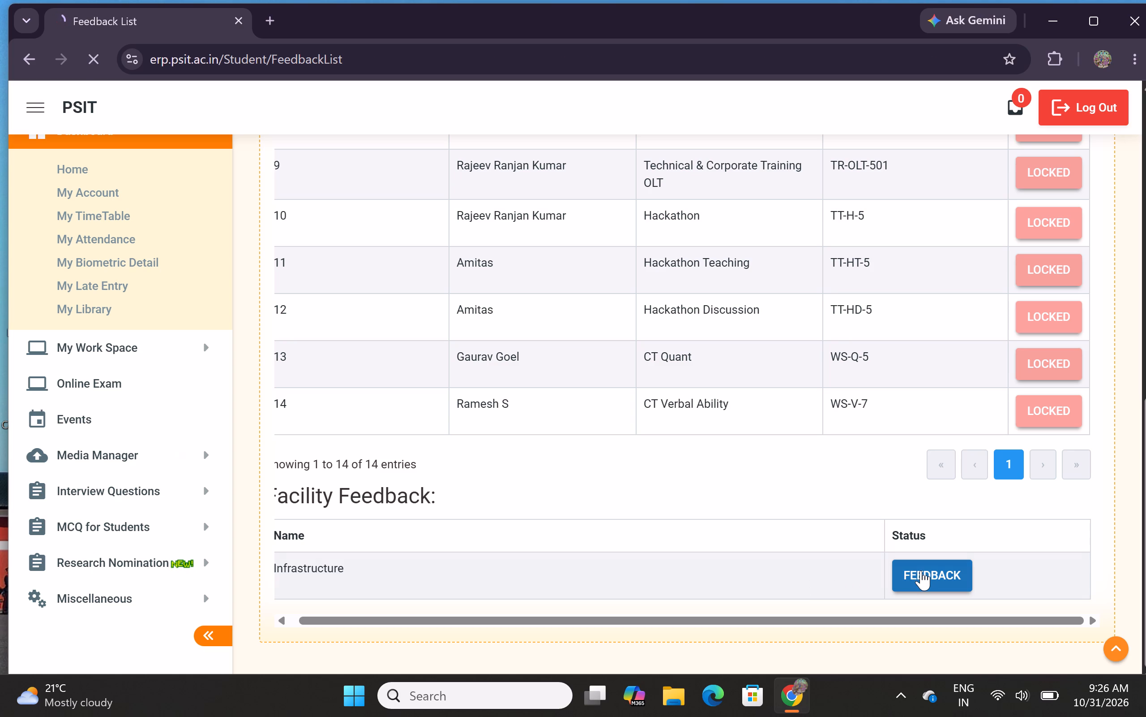
{"action": "scroll", "coordinate": [921, 570], "scroll_direction": "down", "scroll_amount": 4}
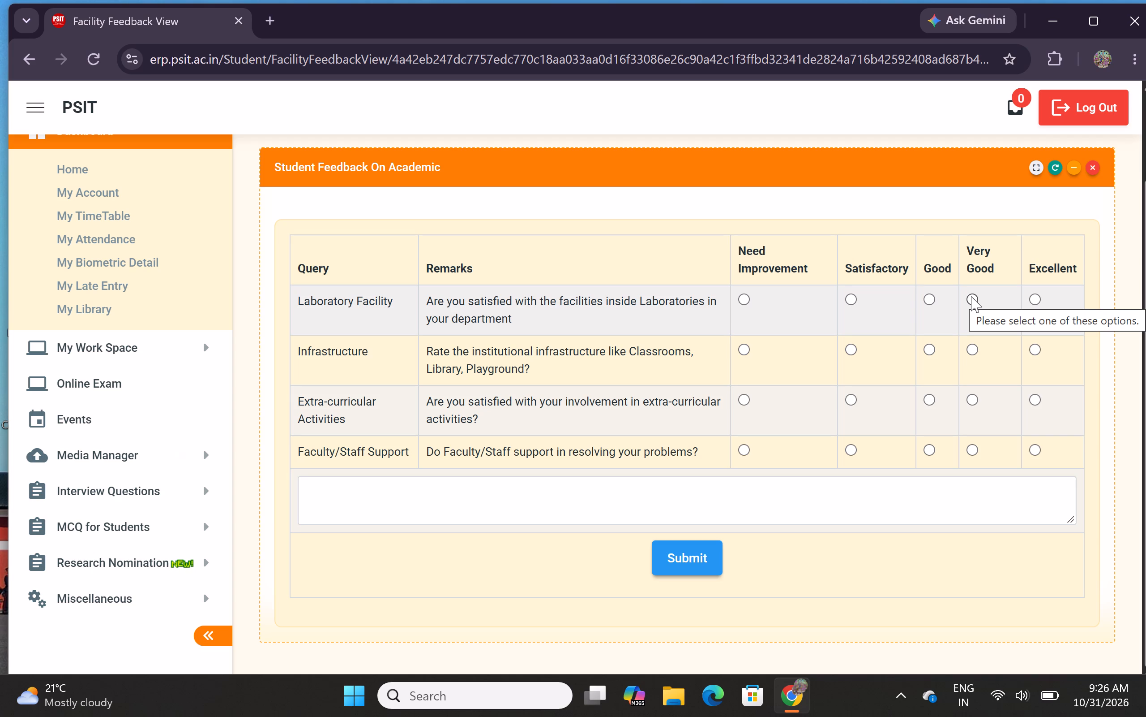
{"action": "left_click", "coordinate": [971, 296]}
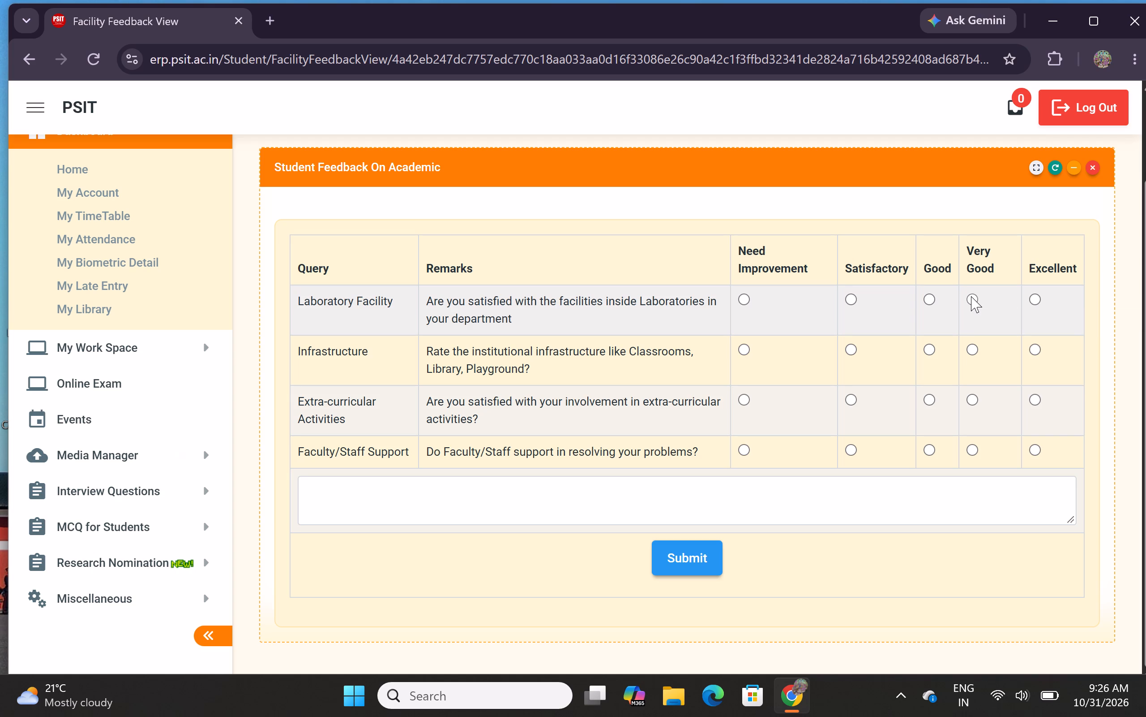
{"action": "left_click", "coordinate": [974, 350]}
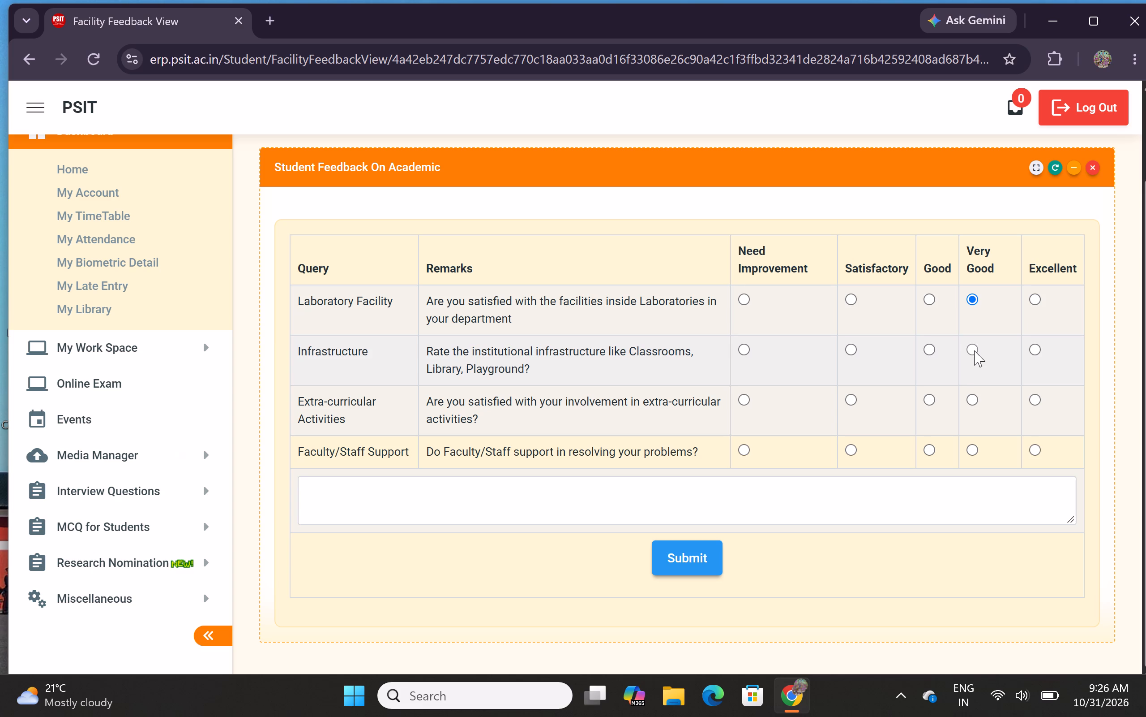
{"action": "left_click", "coordinate": [974, 402]}
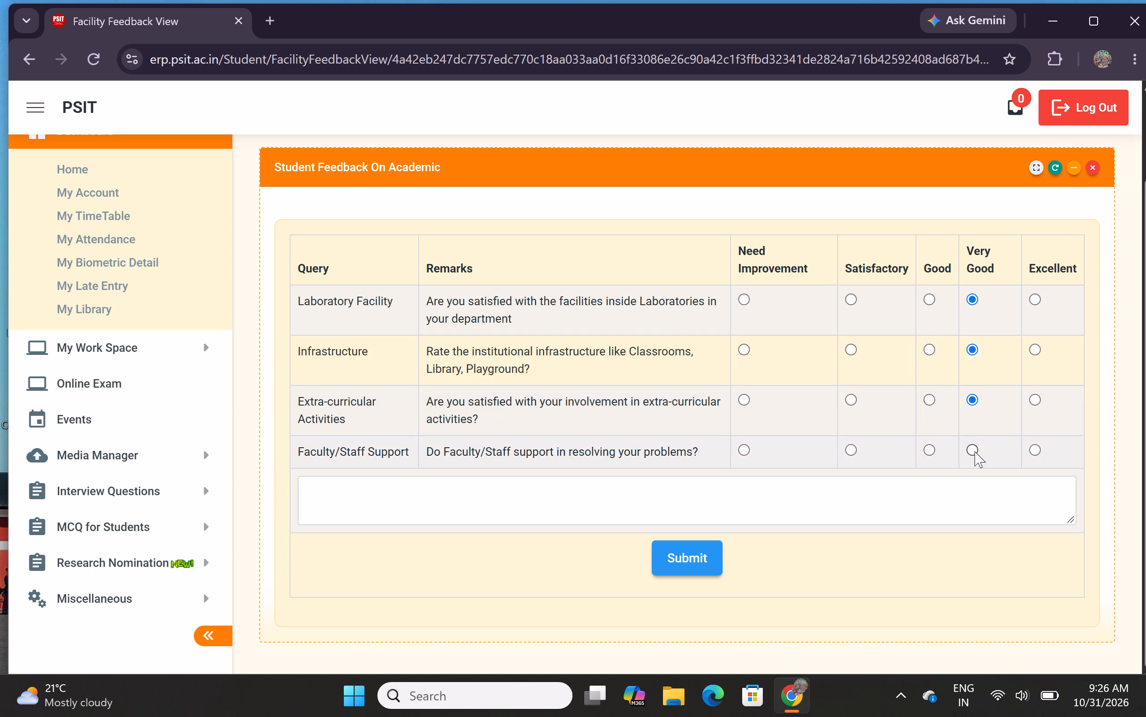
{"action": "left_click", "coordinate": [975, 451]}
{"action": "left_click", "coordinate": [685, 567]}
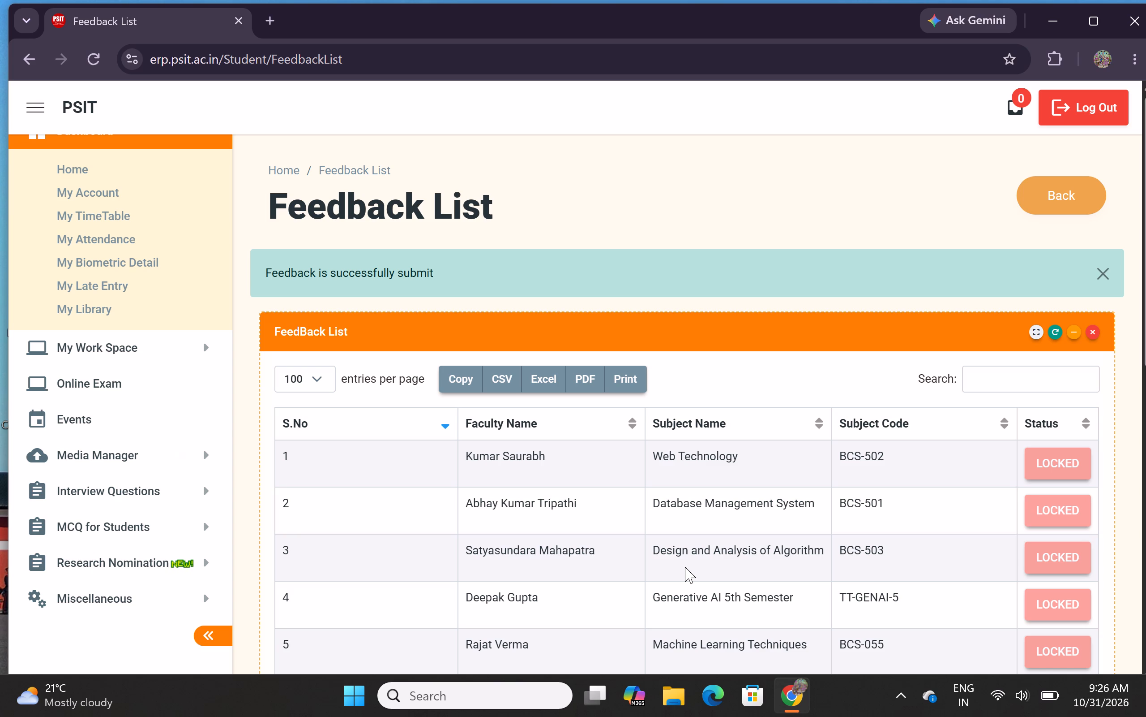
{"action": "scroll", "coordinate": [685, 567], "scroll_direction": "down", "scroll_amount": 7}
{"action": "scroll", "coordinate": [685, 567], "scroll_direction": "up", "scroll_amount": 5}
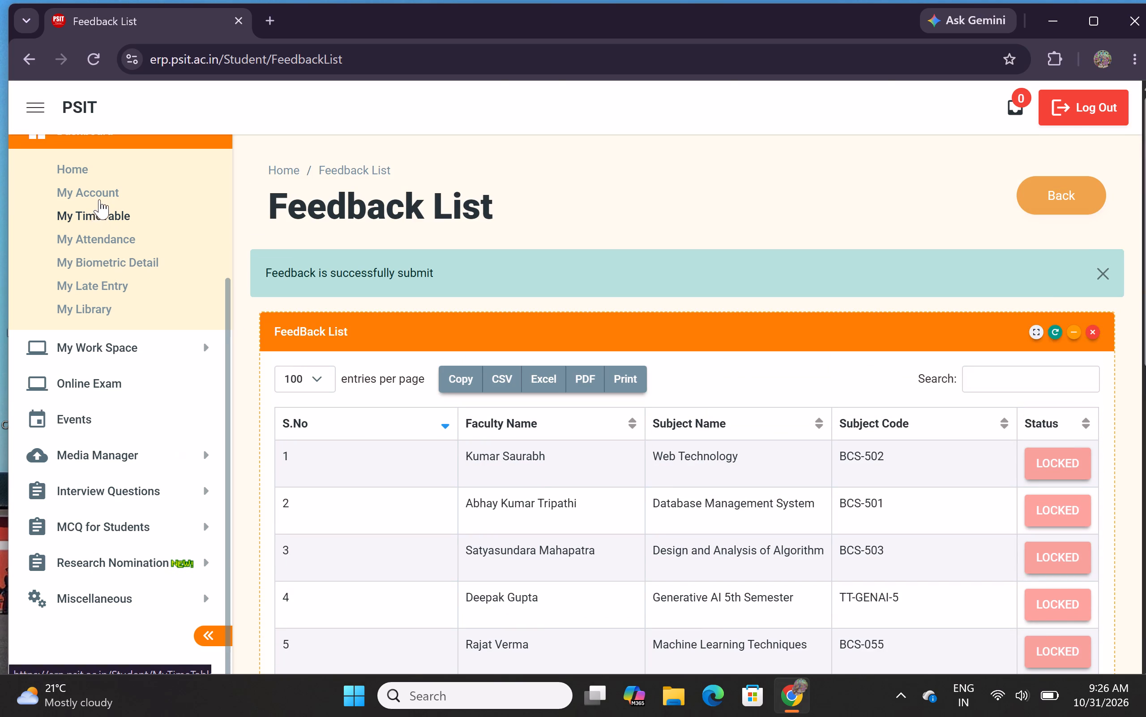
Open the My Attendance page and look over the attendance record.
{"action": "left_click", "coordinate": [82, 235]}
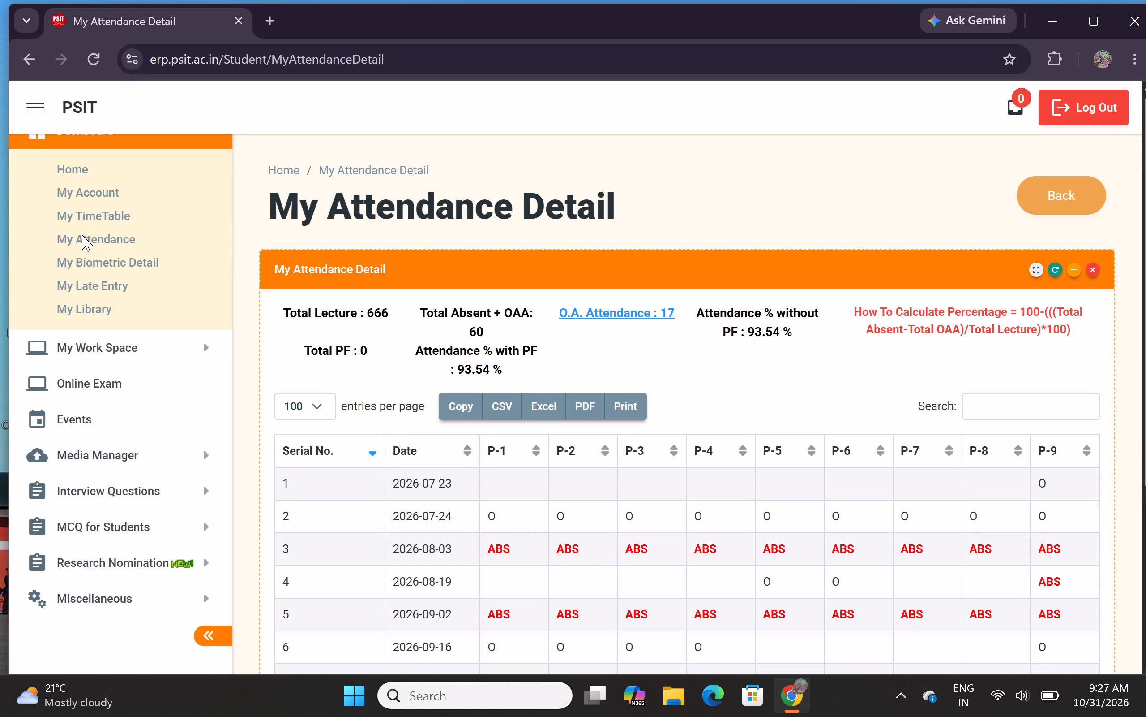
{"action": "scroll", "coordinate": [526, 256], "scroll_direction": "down", "scroll_amount": 4}
{"action": "scroll", "coordinate": [526, 256], "scroll_direction": "up", "scroll_amount": 5}
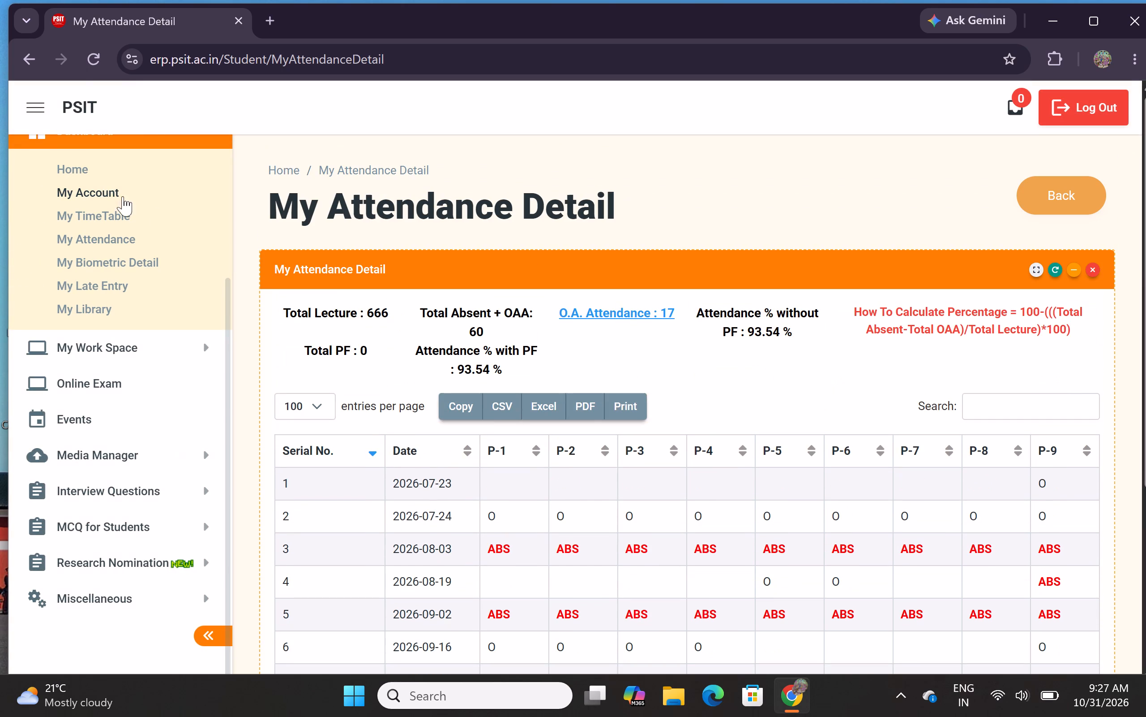
Open the student attendance requests from the dashboard, review the request list, and return to the dashboard.
{"action": "left_click", "coordinate": [103, 184]}
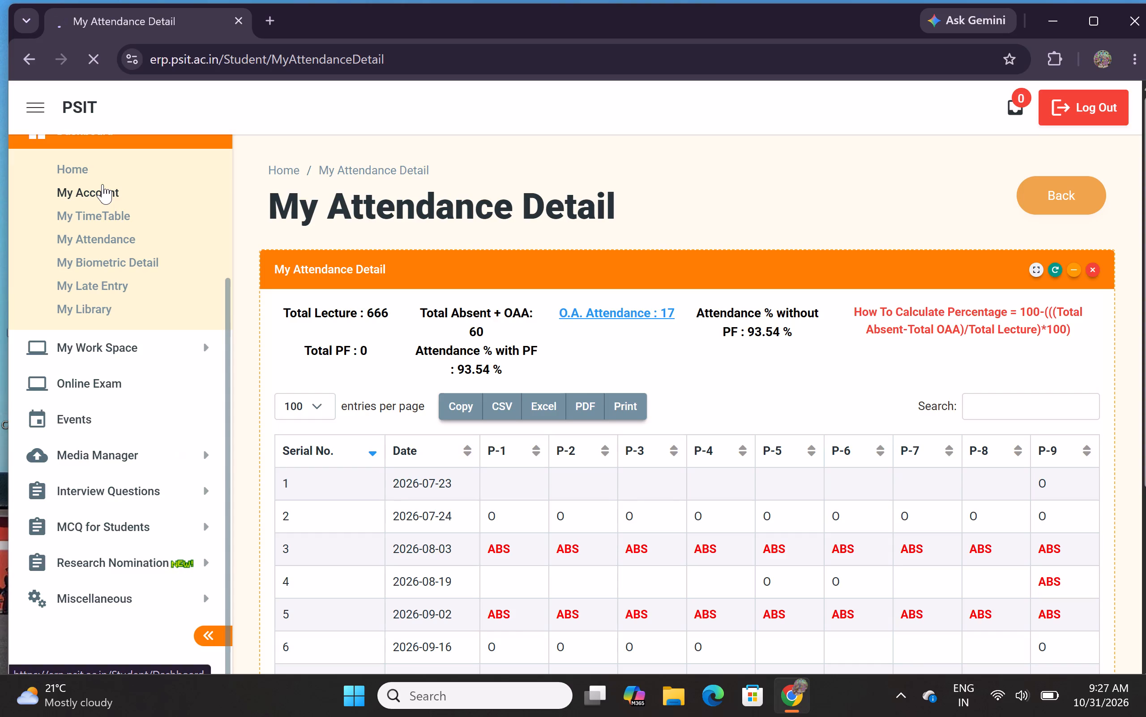
{"action": "scroll", "coordinate": [432, 378], "scroll_direction": "down", "scroll_amount": 3}
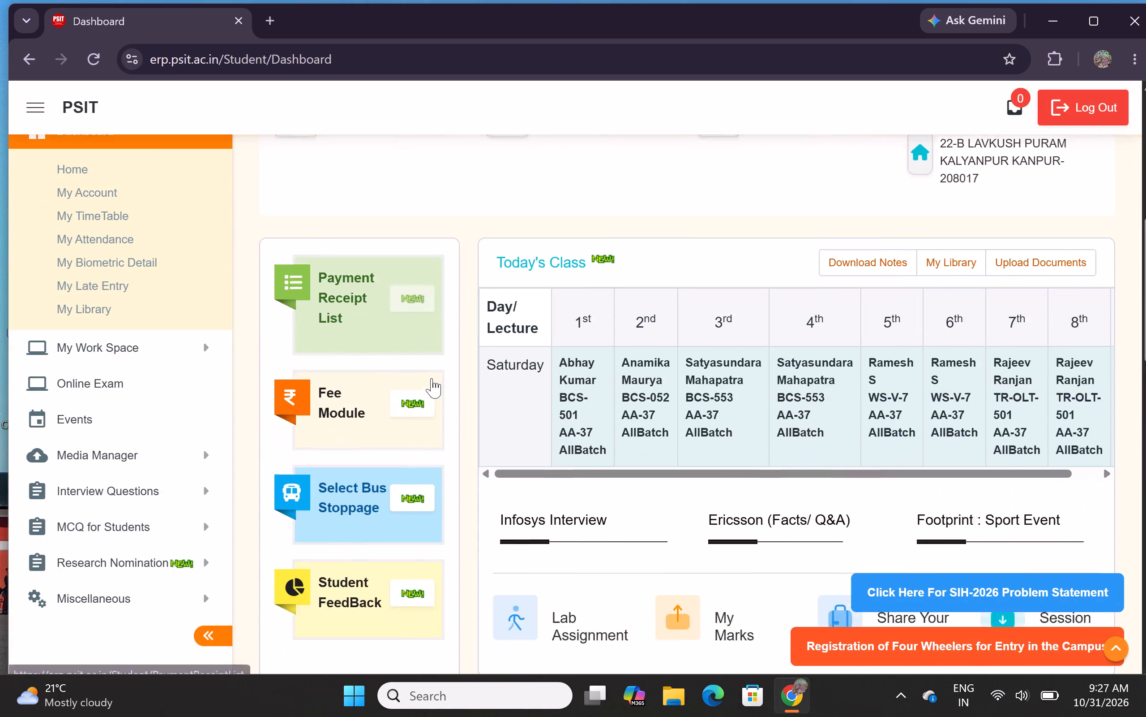
{"action": "scroll", "coordinate": [432, 378], "scroll_direction": "down", "scroll_amount": 2}
{"action": "left_click", "coordinate": [546, 505]}
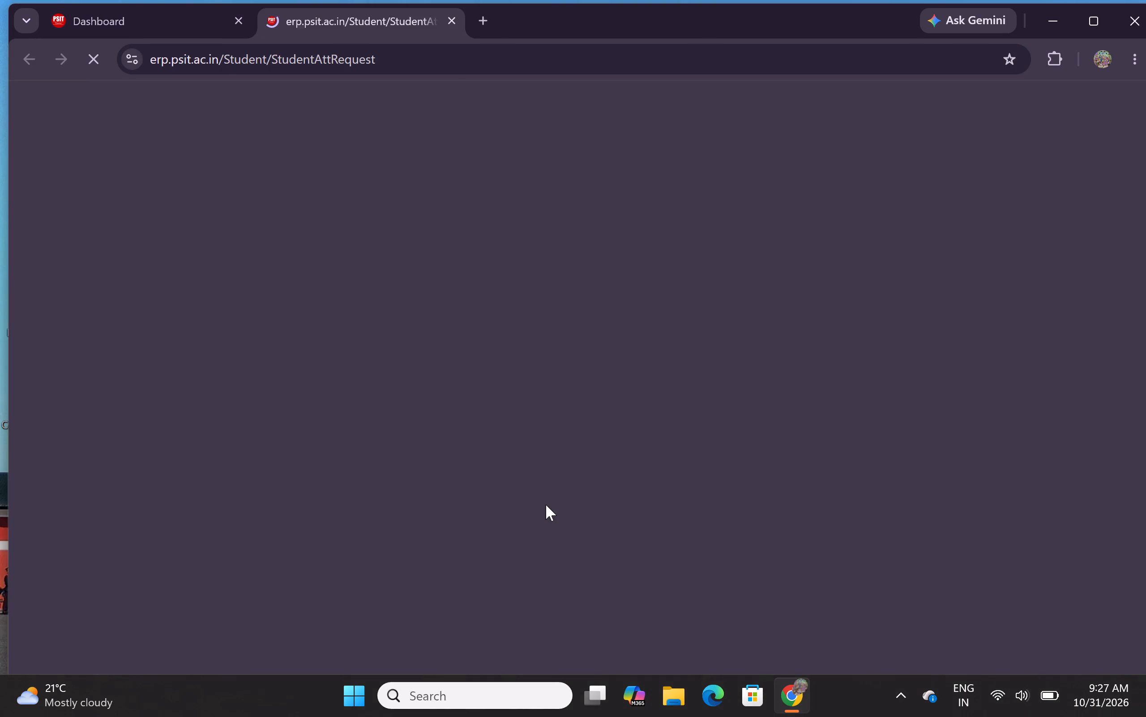
{"action": "scroll", "coordinate": [546, 505], "scroll_direction": "down", "scroll_amount": 5}
{"action": "scroll", "coordinate": [546, 505], "scroll_direction": "up", "scroll_amount": 2}
{"action": "scroll", "coordinate": [546, 505], "scroll_direction": "down", "scroll_amount": 3}
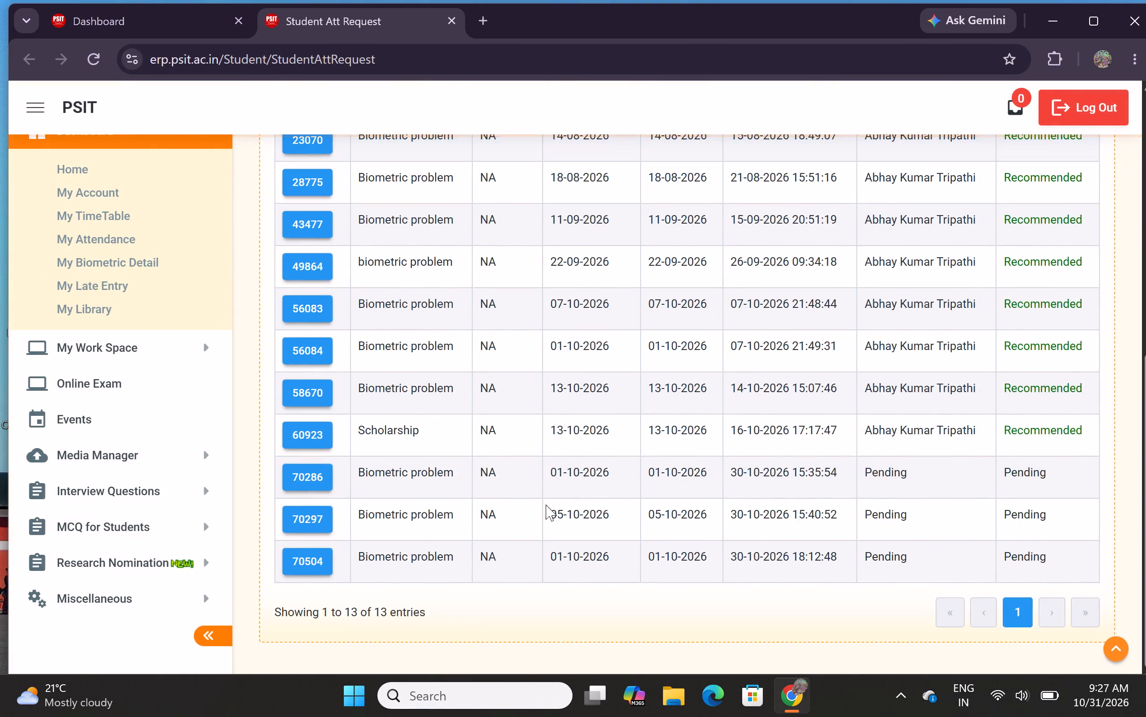
{"action": "scroll", "coordinate": [546, 505], "scroll_direction": "up", "scroll_amount": 8}
{"action": "left_click", "coordinate": [127, 31]}
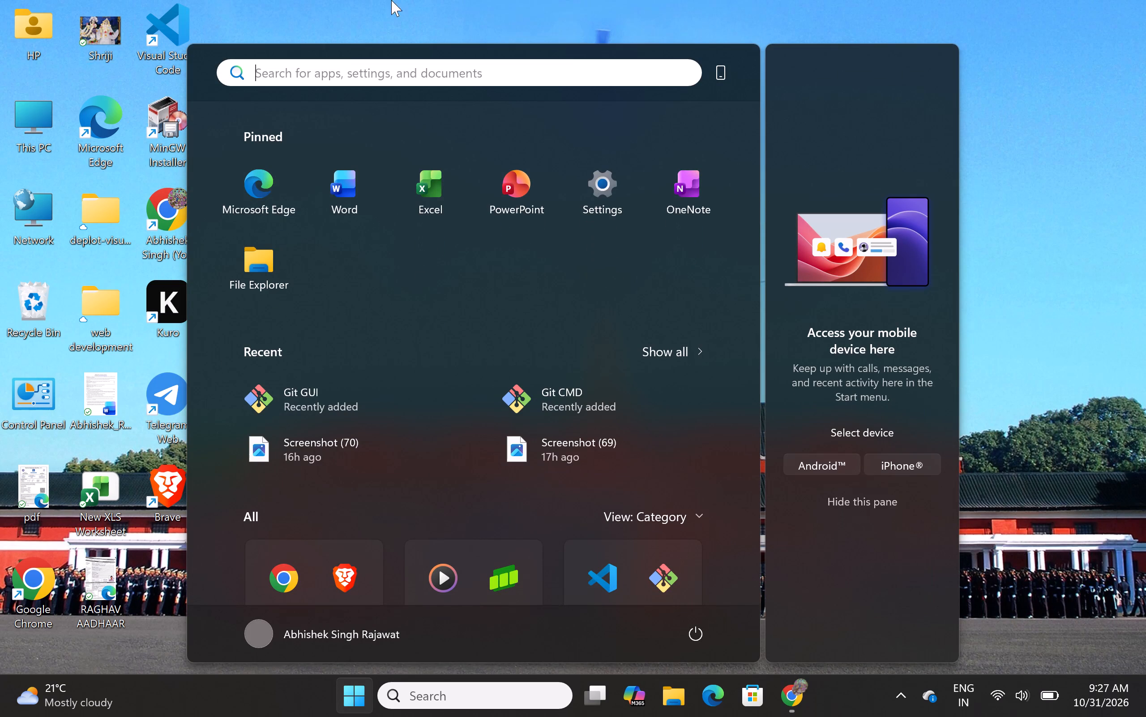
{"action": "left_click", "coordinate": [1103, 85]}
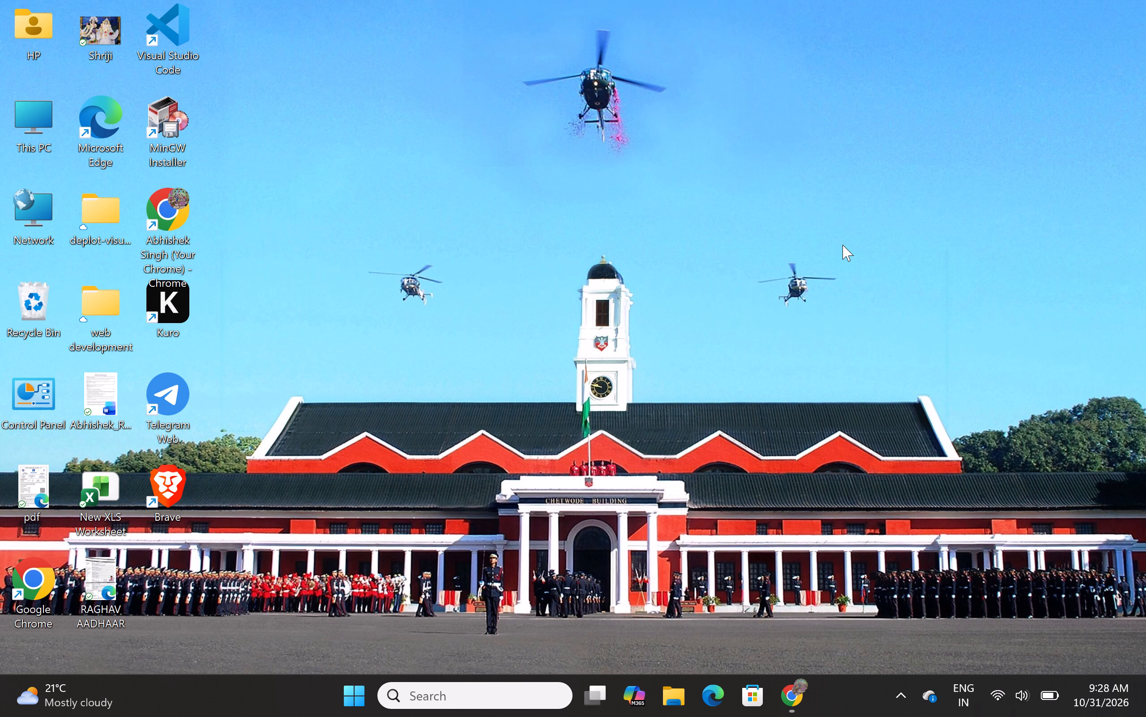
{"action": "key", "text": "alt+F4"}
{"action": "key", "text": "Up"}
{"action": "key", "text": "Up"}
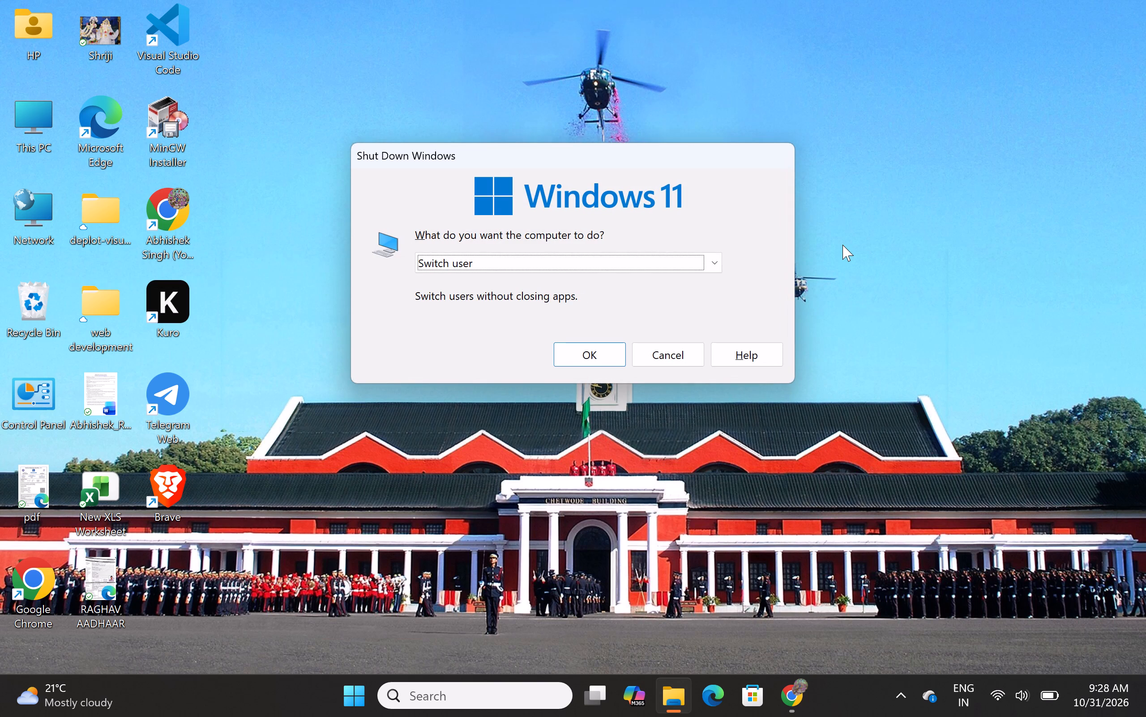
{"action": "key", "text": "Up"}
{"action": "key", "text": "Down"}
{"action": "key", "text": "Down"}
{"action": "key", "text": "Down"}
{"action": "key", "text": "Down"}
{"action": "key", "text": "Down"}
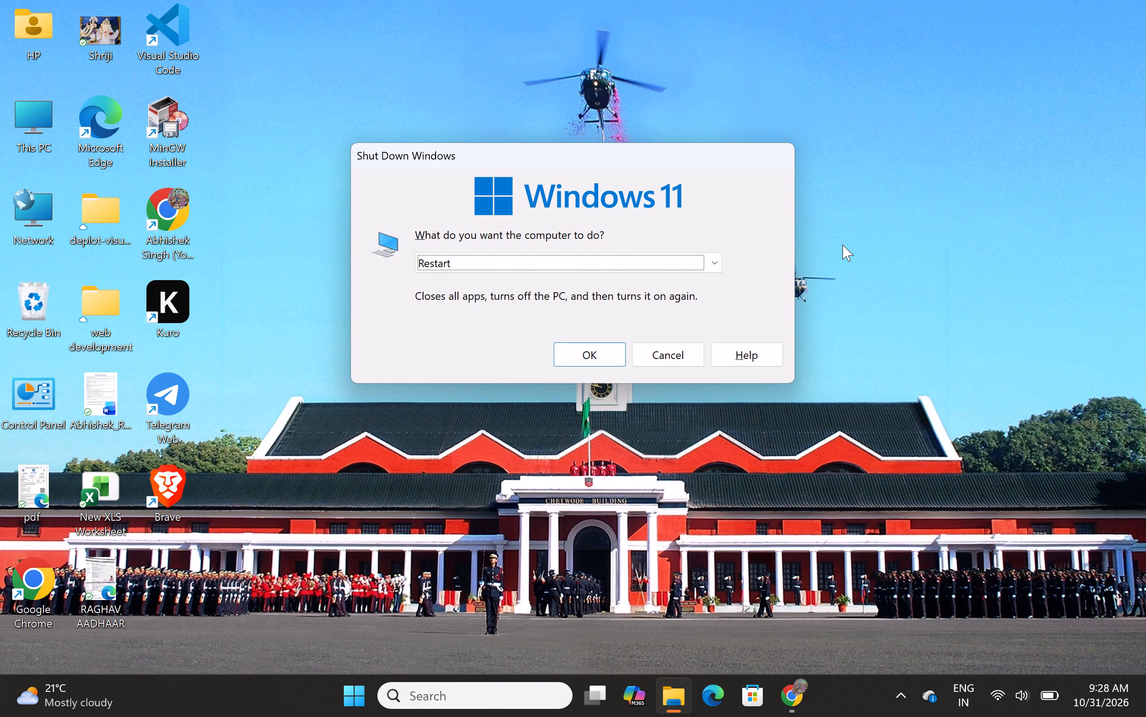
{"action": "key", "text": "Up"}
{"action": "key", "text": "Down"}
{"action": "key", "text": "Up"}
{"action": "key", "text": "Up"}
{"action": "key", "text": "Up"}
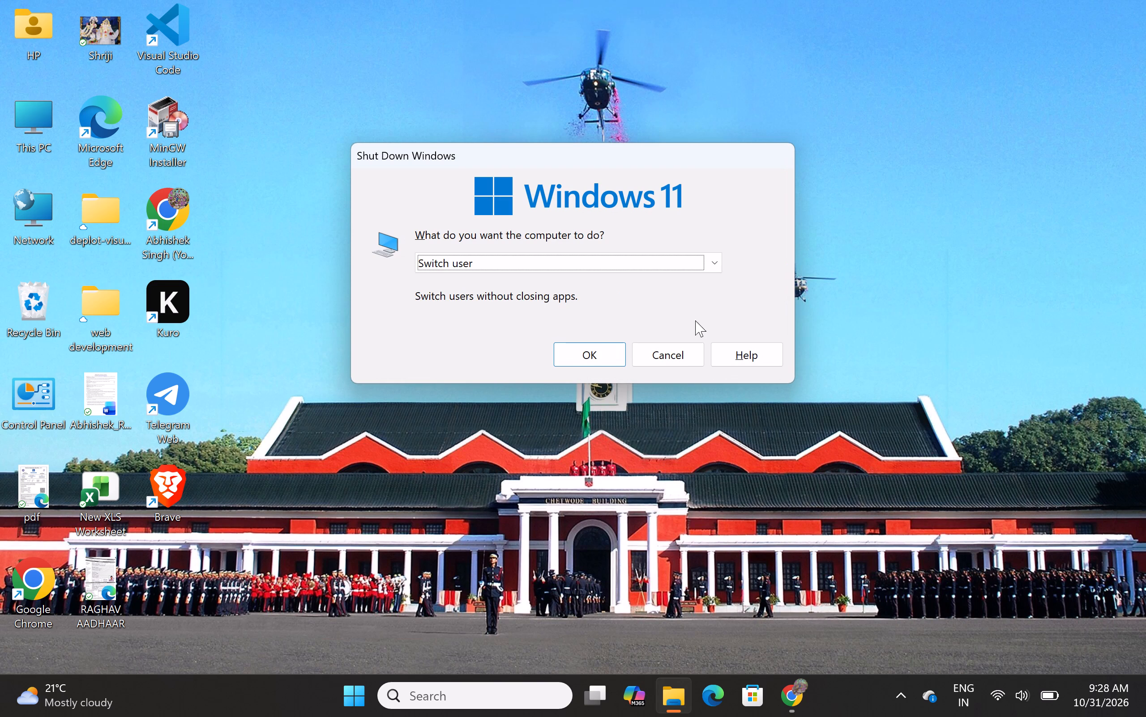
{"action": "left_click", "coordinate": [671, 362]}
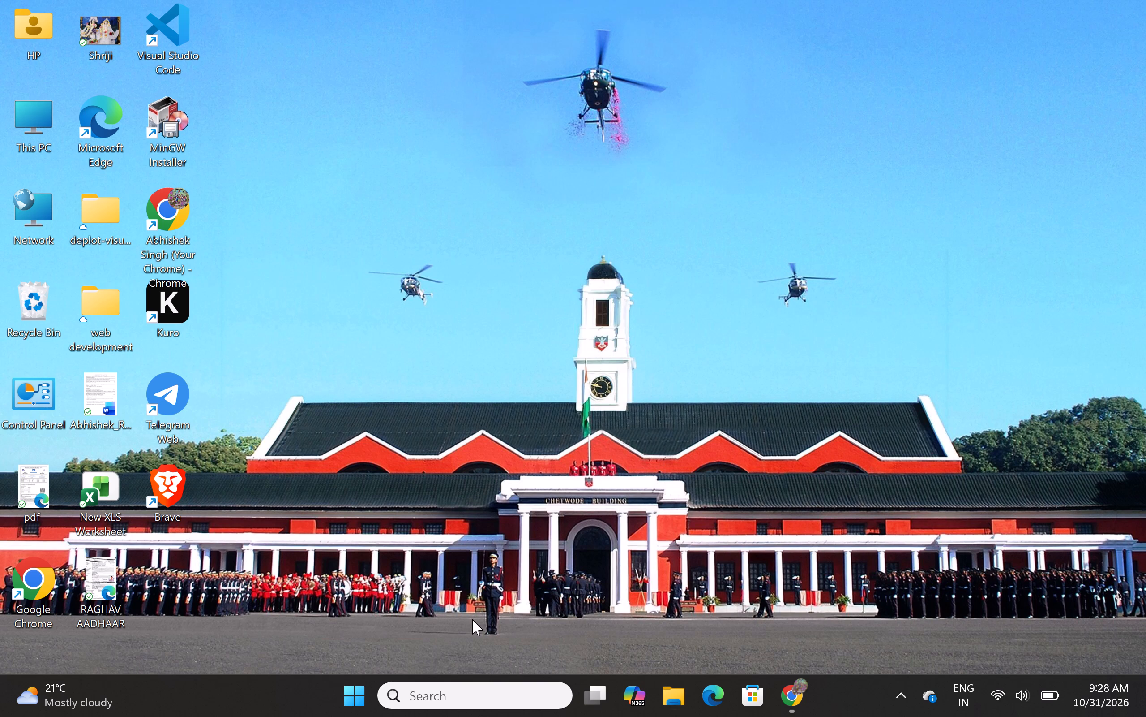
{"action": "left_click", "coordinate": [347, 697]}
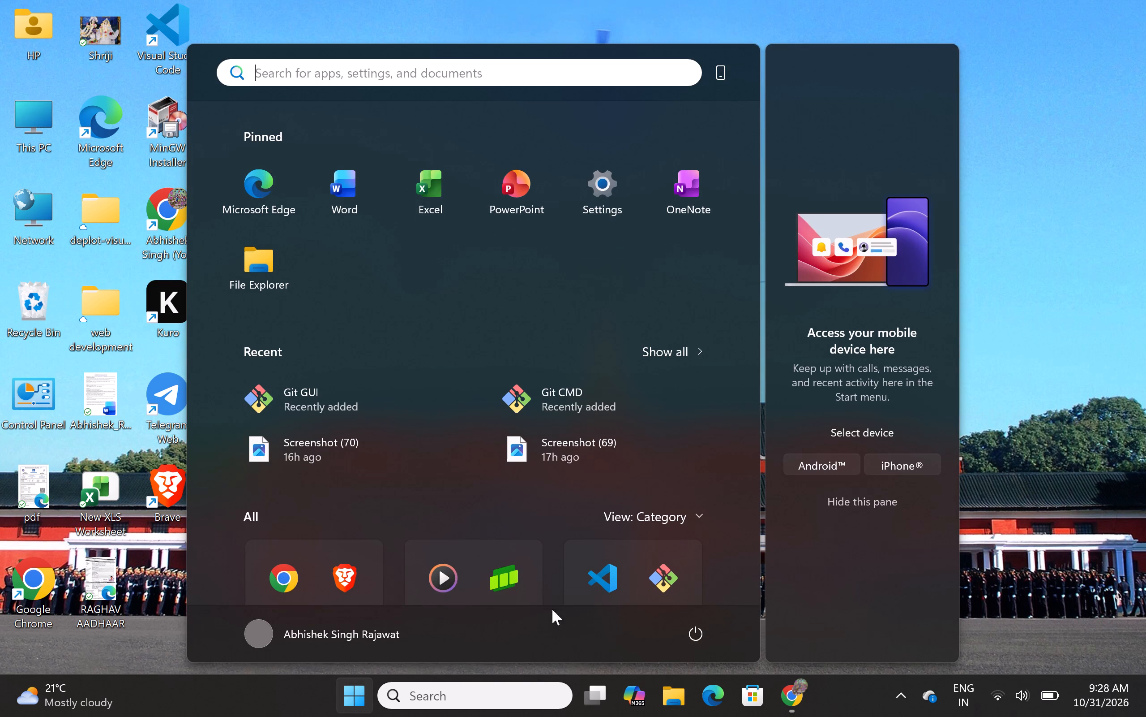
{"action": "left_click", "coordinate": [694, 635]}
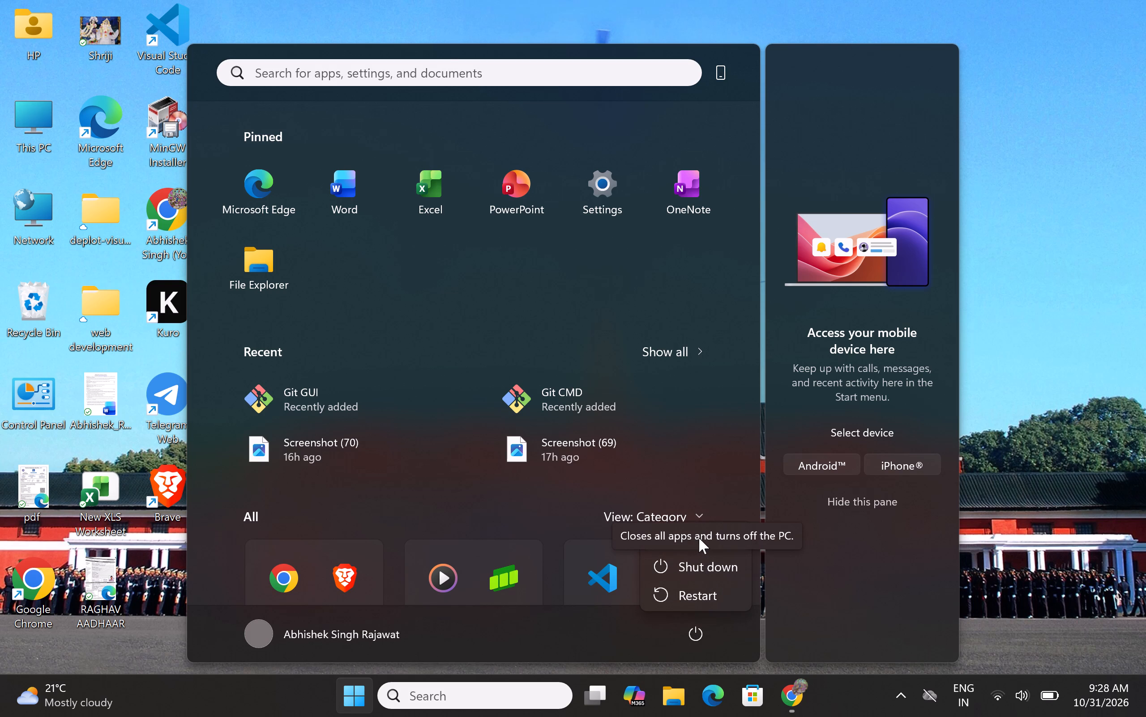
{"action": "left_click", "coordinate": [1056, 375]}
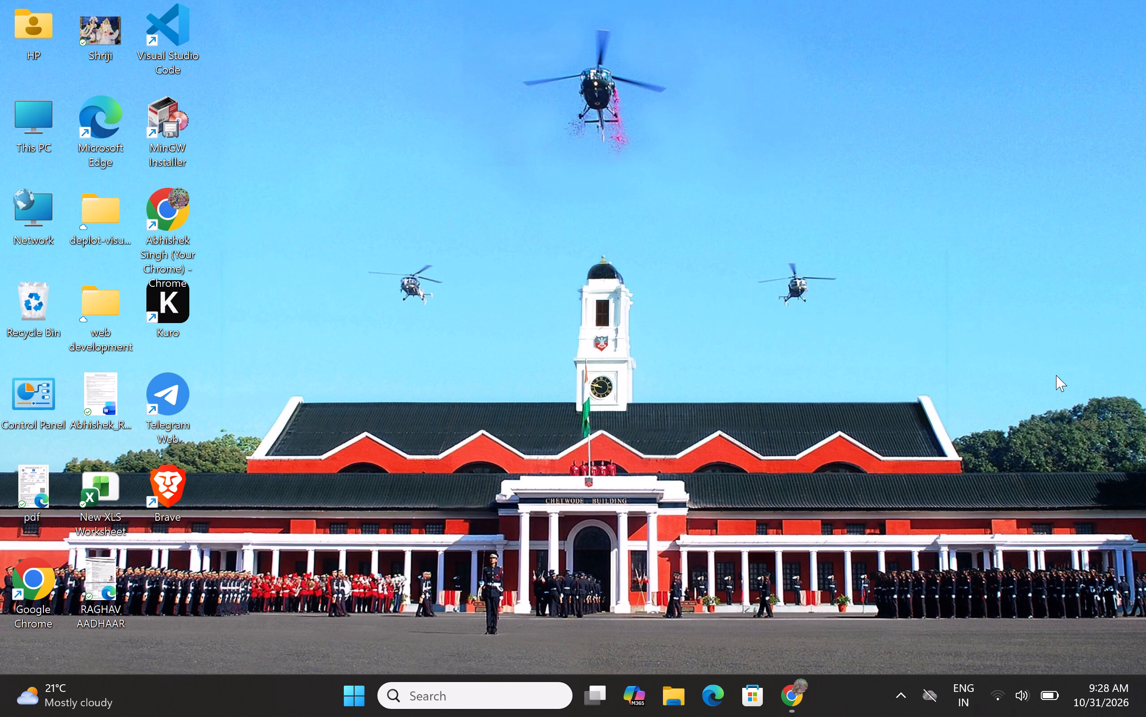